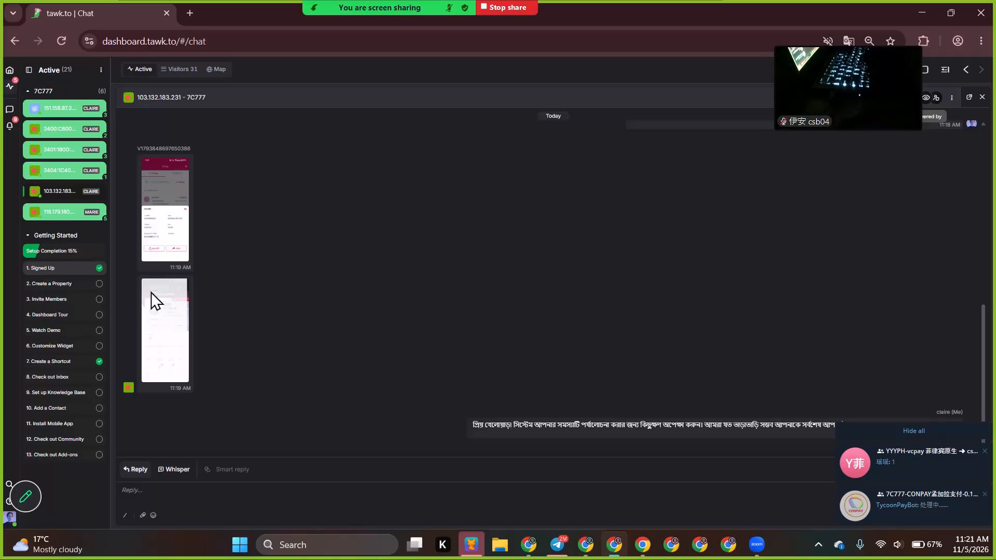
Open the new 7C777 visitor chat reading "I have a question" and send the saved "hello" welcome reply with its promotional image.
{"action": "left_click", "coordinate": [60, 117]}
{"action": "left_click", "coordinate": [414, 427]}
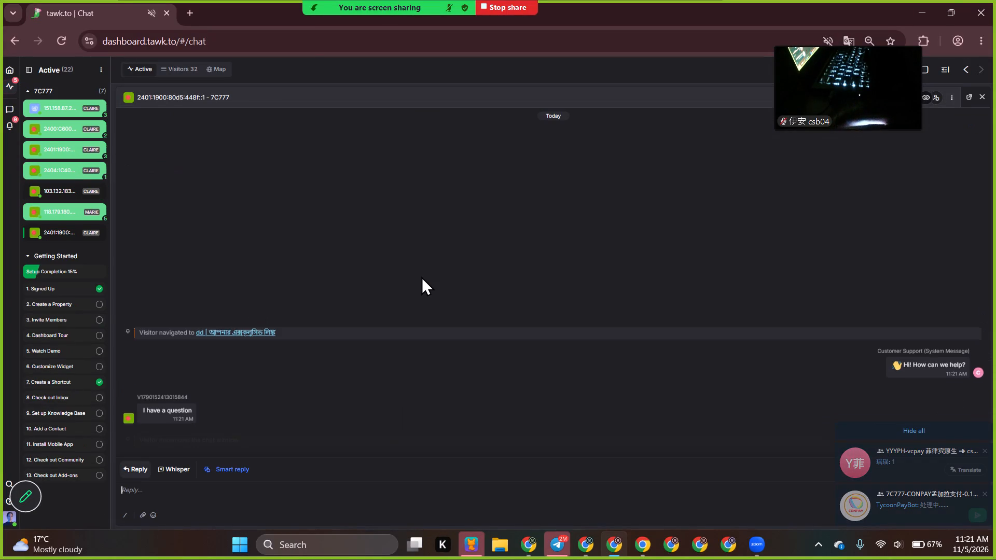
{"action": "type", "text": "/he"}
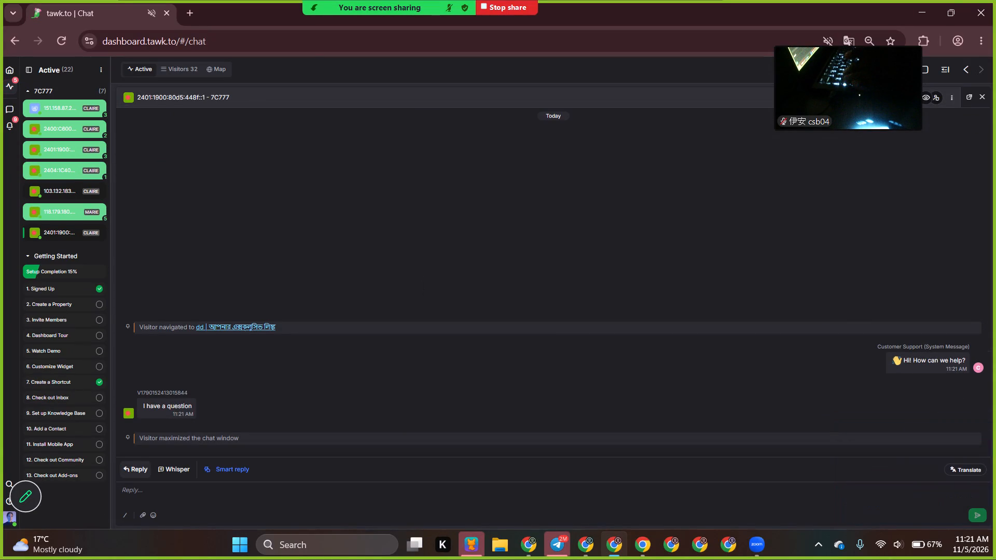
{"action": "type", "text": "/he"}
{"action": "key", "text": "Return"}
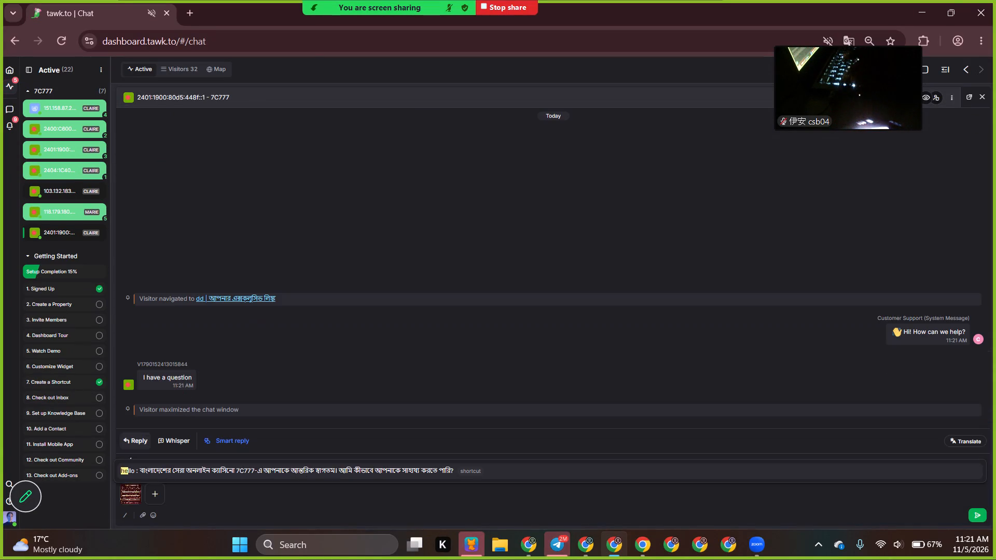
{"action": "key", "text": "Return"}
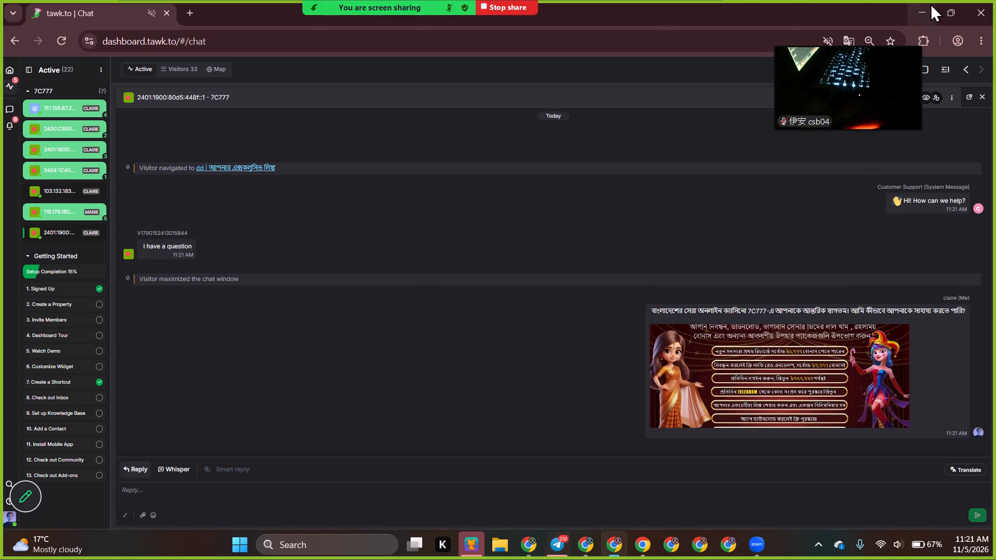
Restore the tawk.to chat window to a smaller size and switch to the SaleSmartly inbox's contact list behind it.
{"action": "left_click", "coordinate": [951, 16]}
{"action": "scroll", "coordinate": [485, 175], "scroll_direction": "down", "scroll_amount": 7}
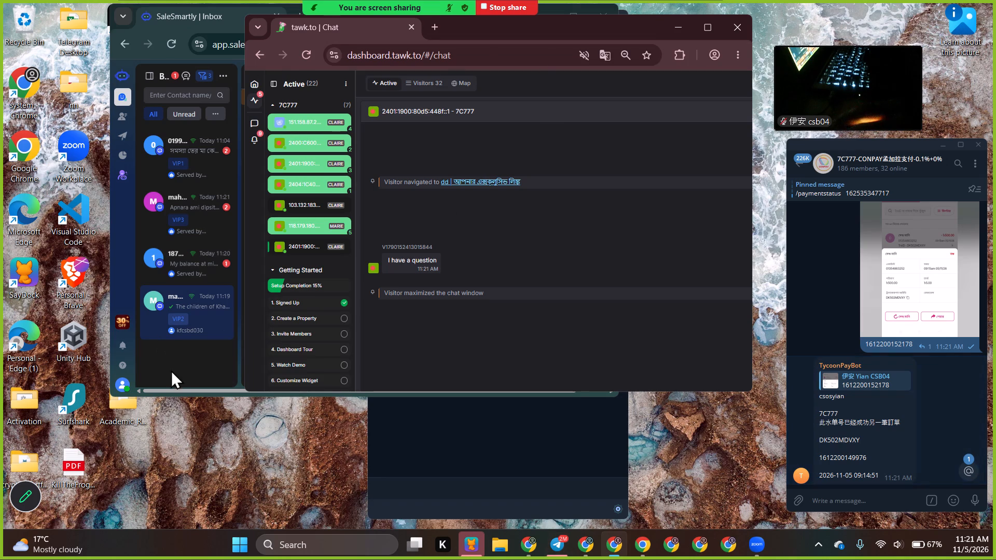
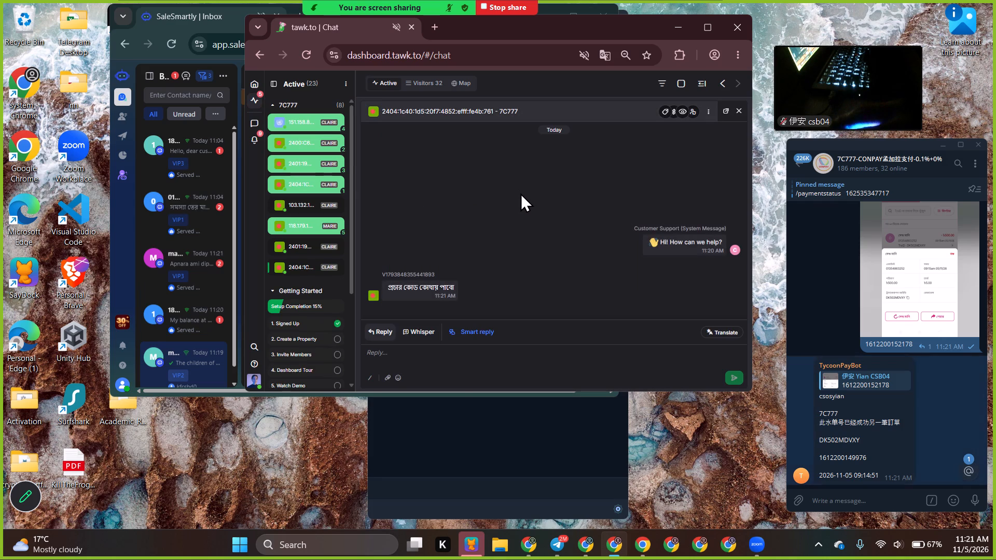
Send the saved "hello" welcome reply with its promotional image in the open 7C777 visitor chat.
{"action": "type", "text": "/he"}
{"action": "key", "text": "Return"}
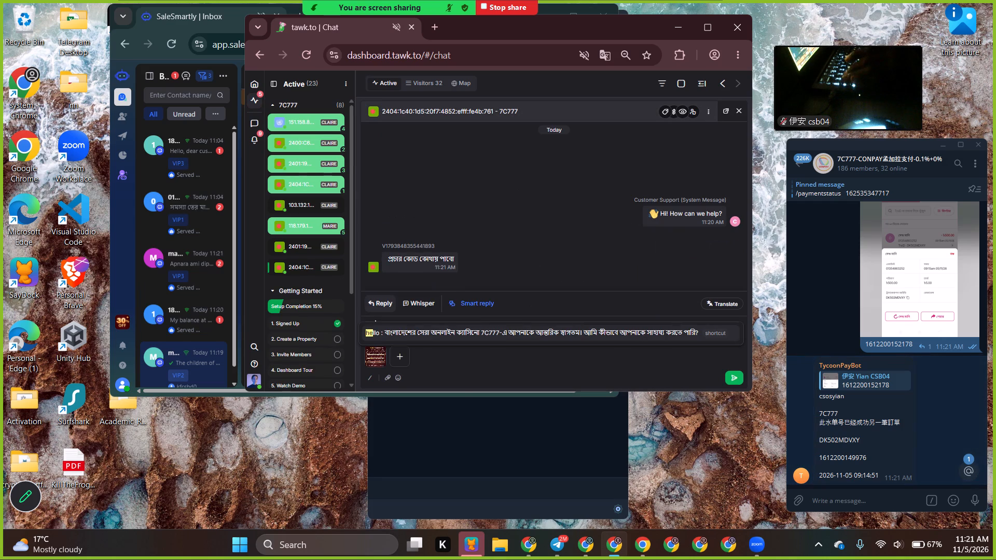
{"action": "key", "text": "Return"}
Translate the chat page into English to read the visitor's Bengali message above the welcome reply.
{"action": "scroll", "coordinate": [493, 199], "scroll_direction": "up", "scroll_amount": 4}
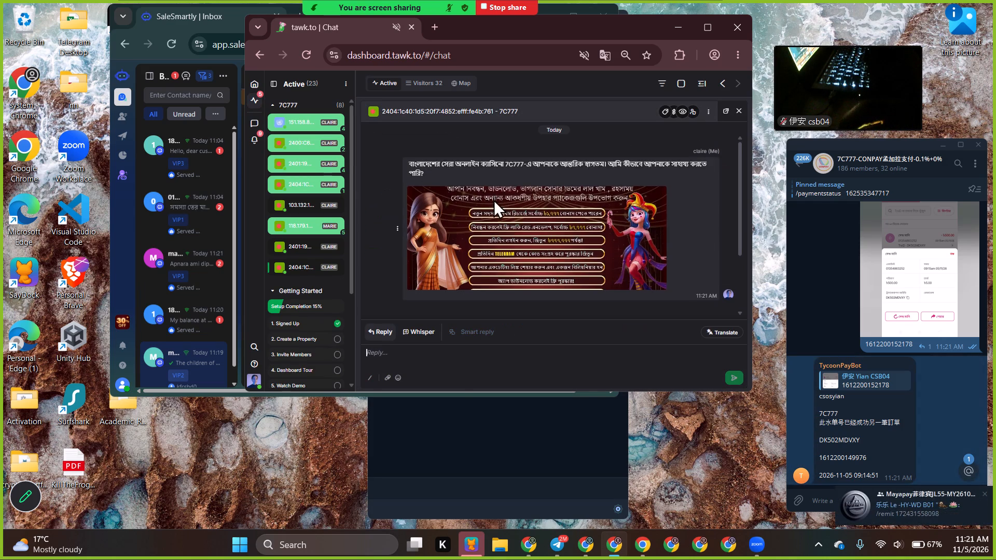
{"action": "scroll", "coordinate": [493, 199], "scroll_direction": "up", "scroll_amount": 2}
{"action": "right_click", "coordinate": [495, 171]}
{"action": "left_click", "coordinate": [543, 407]}
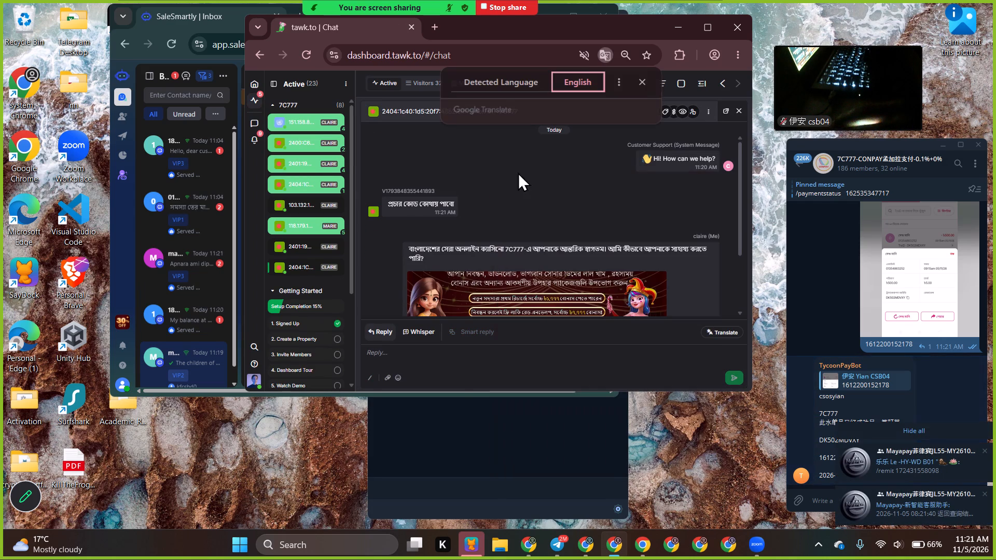
{"action": "left_click_drag", "start_coordinate": [523, 81], "coordinate": [538, 81]}
{"action": "left_click", "coordinate": [576, 81]}
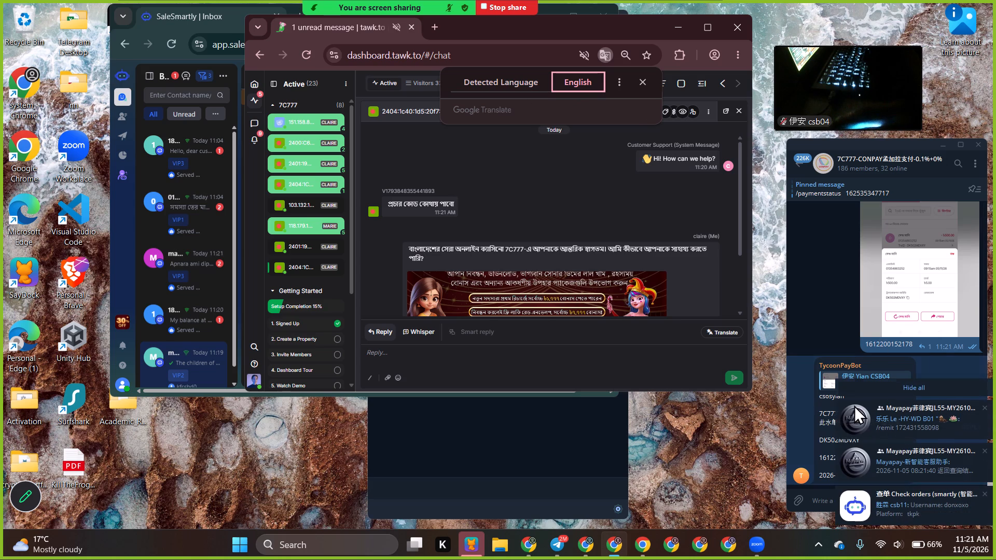
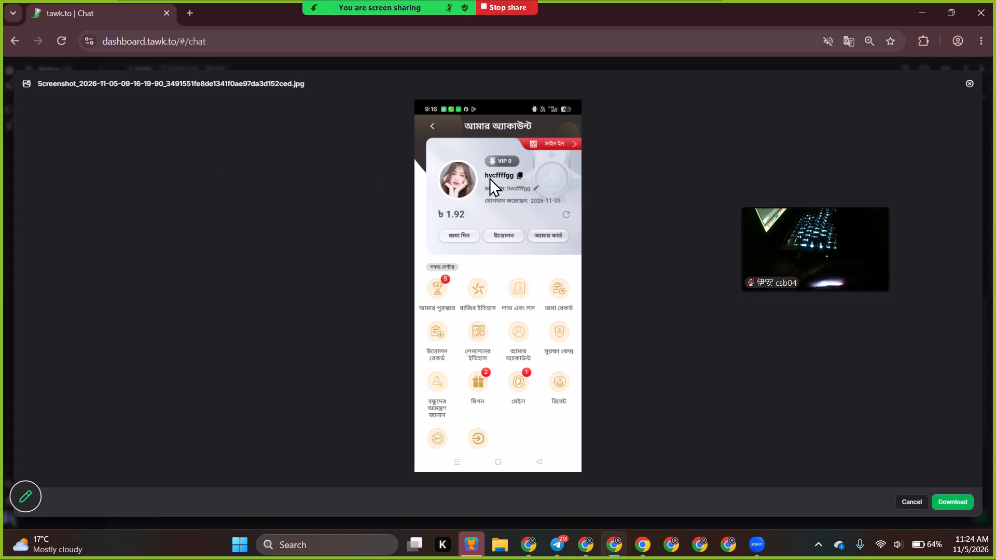
Close the account screenshot and send the saved "wait4" reply in the 2404:1c40… visitor chat.
{"action": "left_click", "coordinate": [906, 500]}
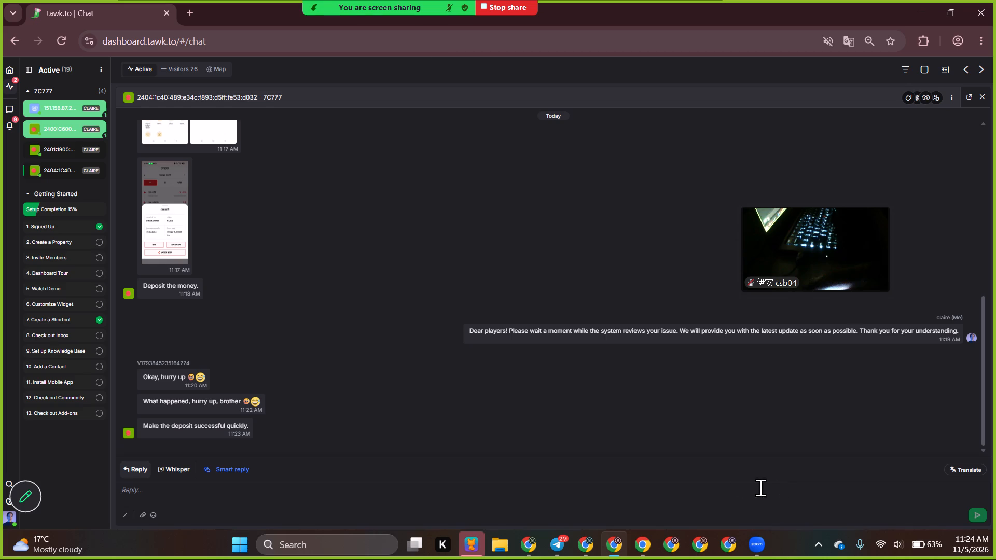
{"action": "left_click", "coordinate": [441, 502]}
{"action": "type", "text": "/wait3"}
{"action": "key", "text": "BackSpace"}
{"action": "key", "text": "4"}
{"action": "key", "text": "Return"}
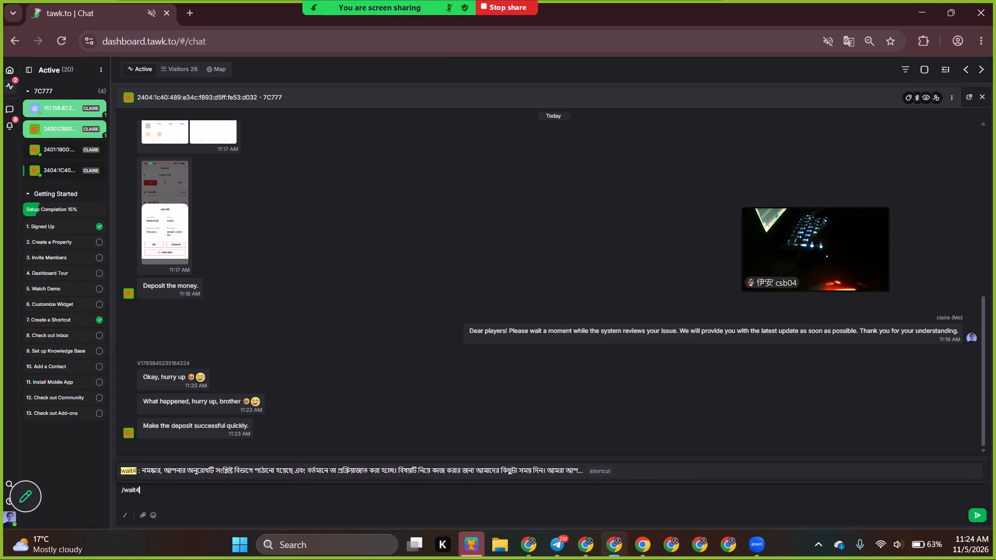
{"action": "key", "text": "Return"}
Reopen the visitor's account screenshot from the earlier messages in the 2404:1c40… chat to read the username.
{"action": "scroll", "coordinate": [202, 184], "scroll_direction": "up", "scroll_amount": 1}
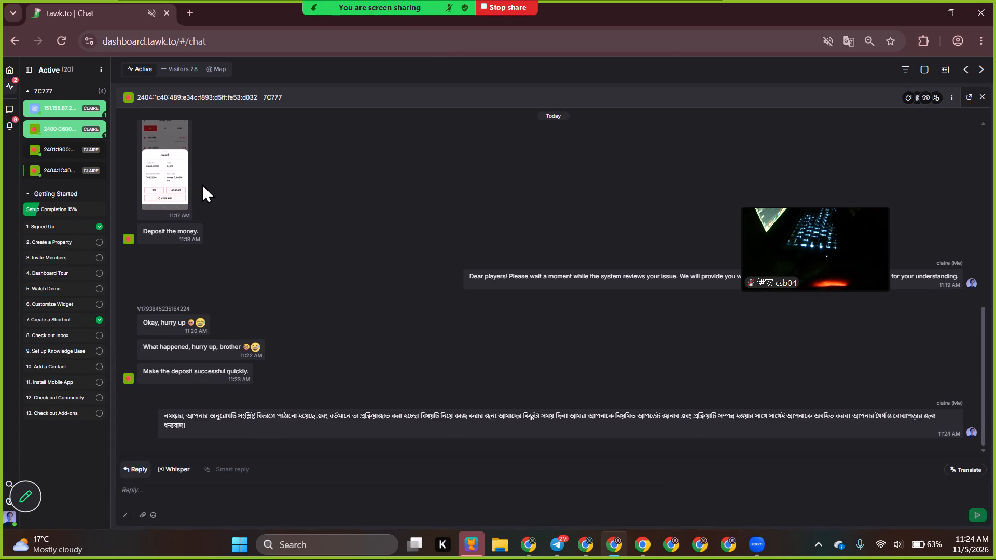
{"action": "scroll", "coordinate": [202, 184], "scroll_direction": "up", "scroll_amount": 1}
{"action": "scroll", "coordinate": [170, 244], "scroll_direction": "up", "scroll_amount": 1}
{"action": "left_click", "coordinate": [170, 244]}
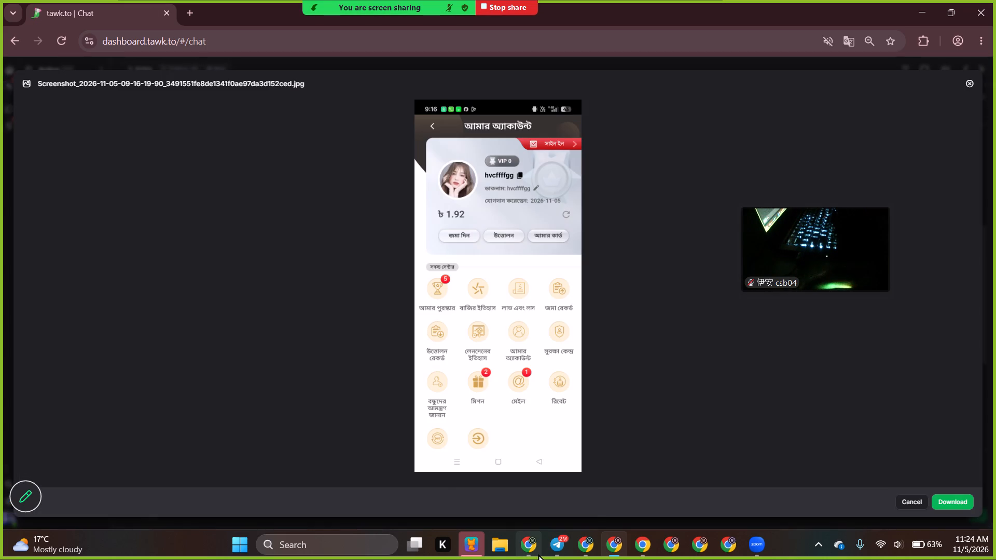
{"action": "left_click", "coordinate": [538, 554]}
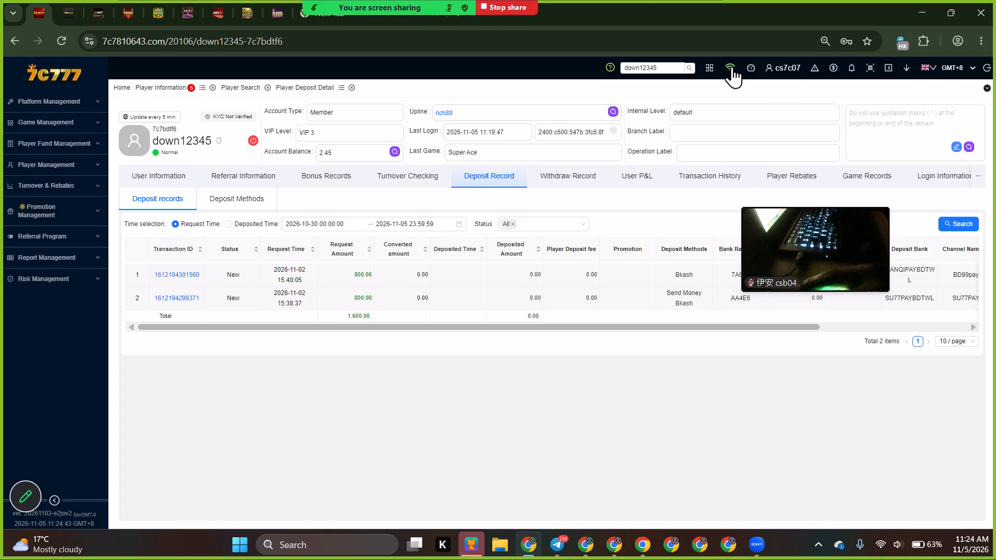
{"action": "double_click", "coordinate": [676, 63]}
{"action": "type", "text": "hc"}
{"action": "key", "text": "BackSpace"}
{"action": "type", "text": "vc"}
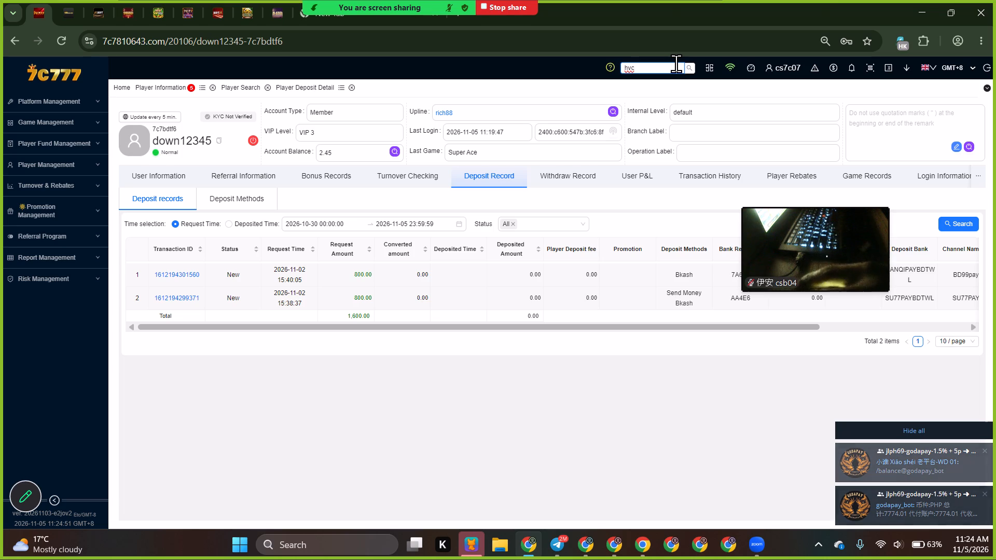
{"action": "type", "text": "fff"}
{"action": "key", "text": "f"}
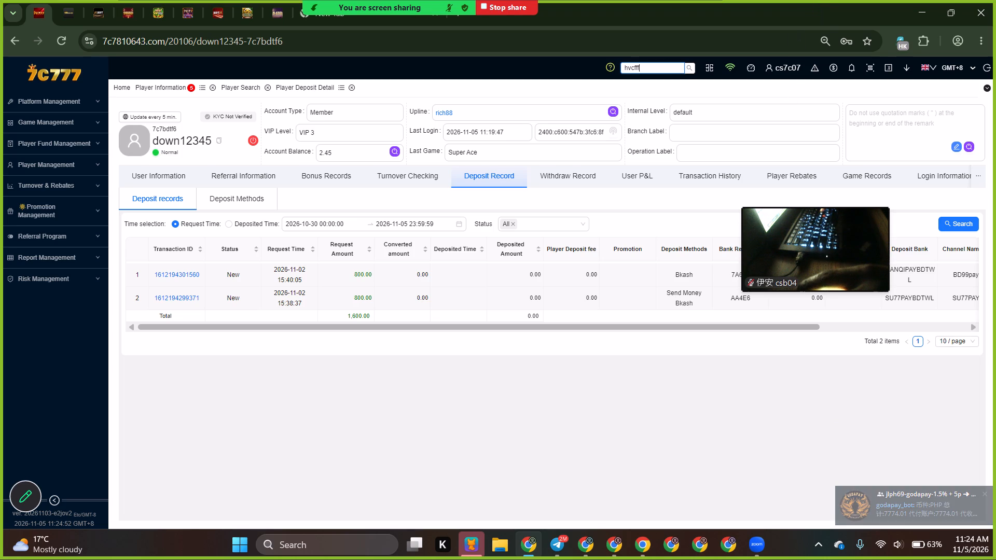
{"action": "left_click", "coordinate": [911, 15]}
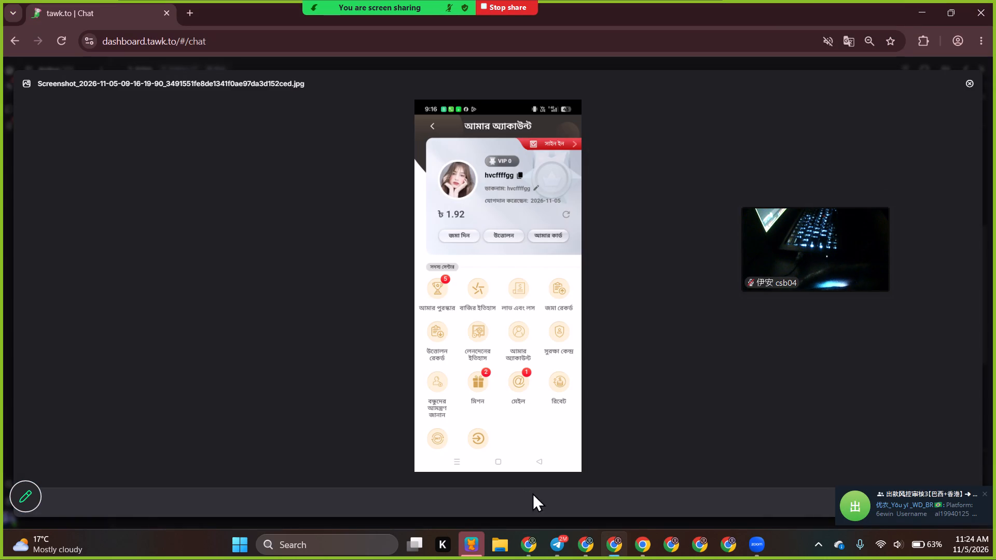
{"action": "left_click", "coordinate": [525, 559]}
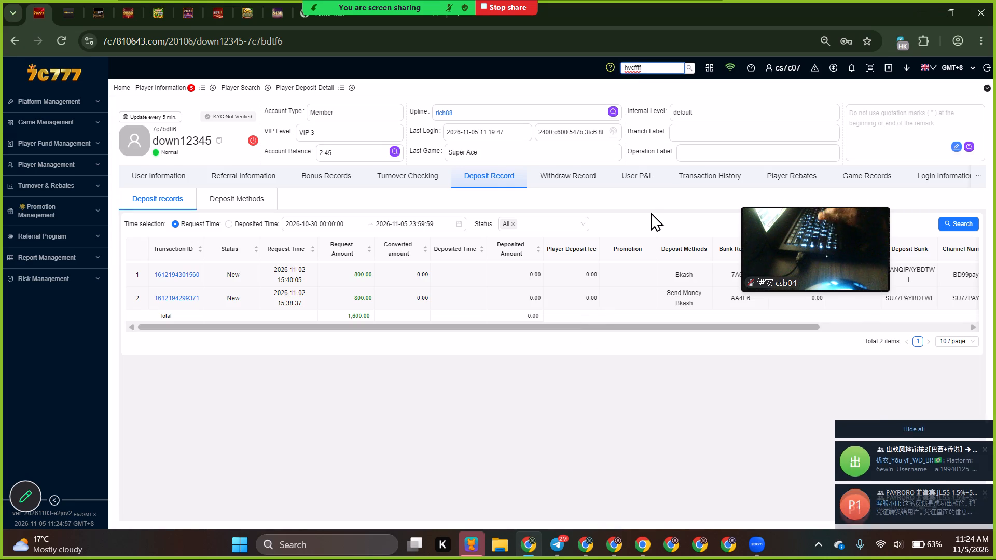
{"action": "type", "text": "gg"}
{"action": "key", "text": "Return"}
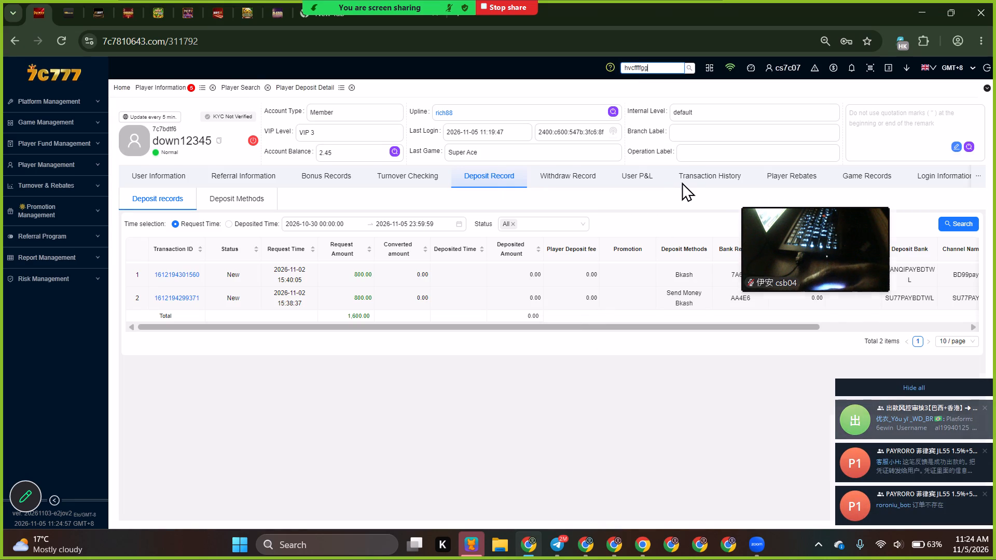
Return to tawk.to, close the account screenshot, and open the visitor's Send Money payment screenshot.
{"action": "left_click", "coordinate": [922, 7]}
{"action": "left_click", "coordinate": [969, 82]}
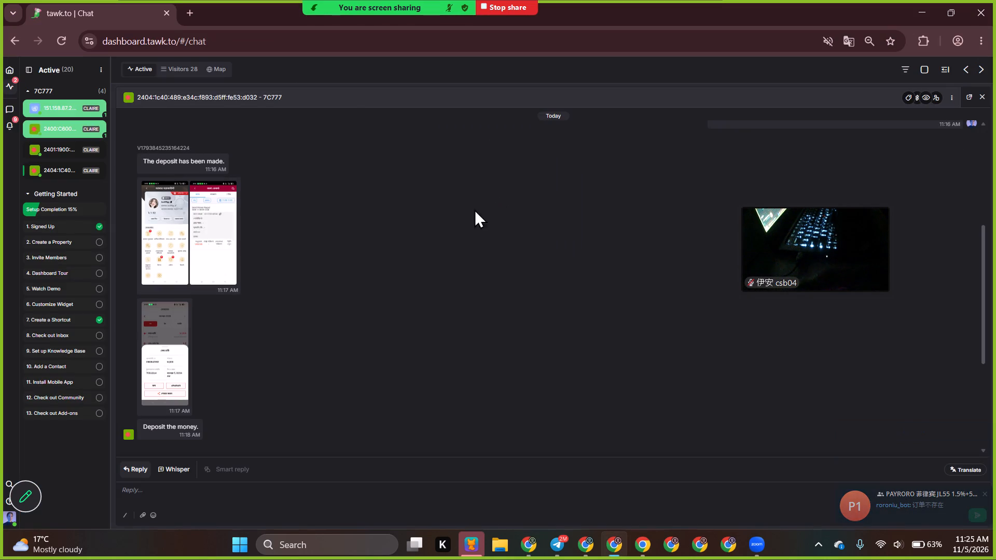
{"action": "left_click", "coordinate": [168, 348]}
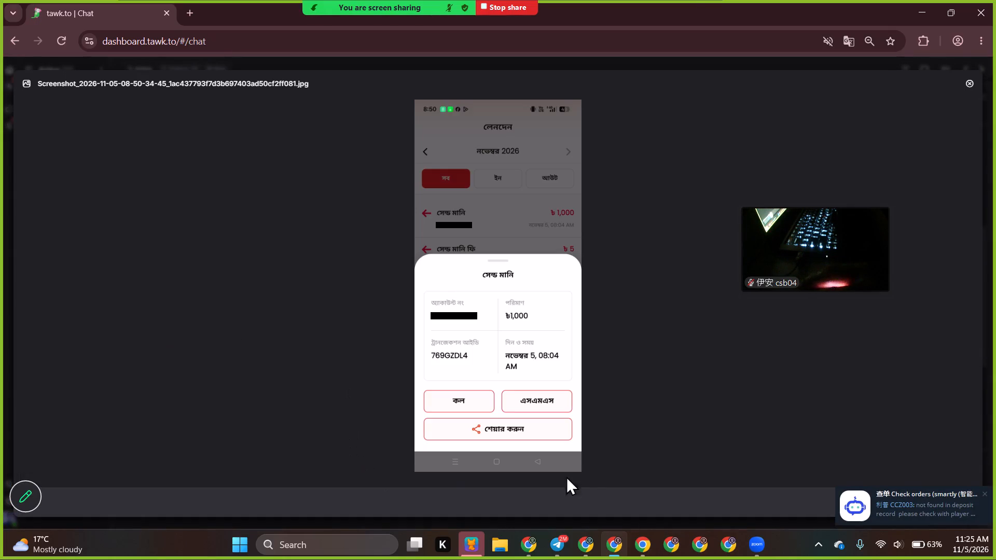
{"action": "left_click", "coordinate": [527, 548]}
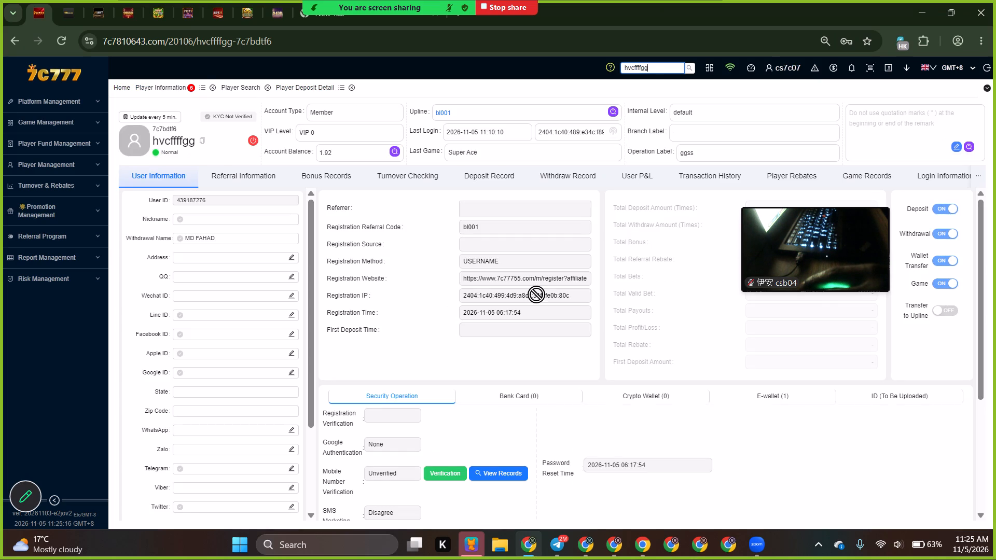
{"action": "left_click", "coordinate": [488, 176]}
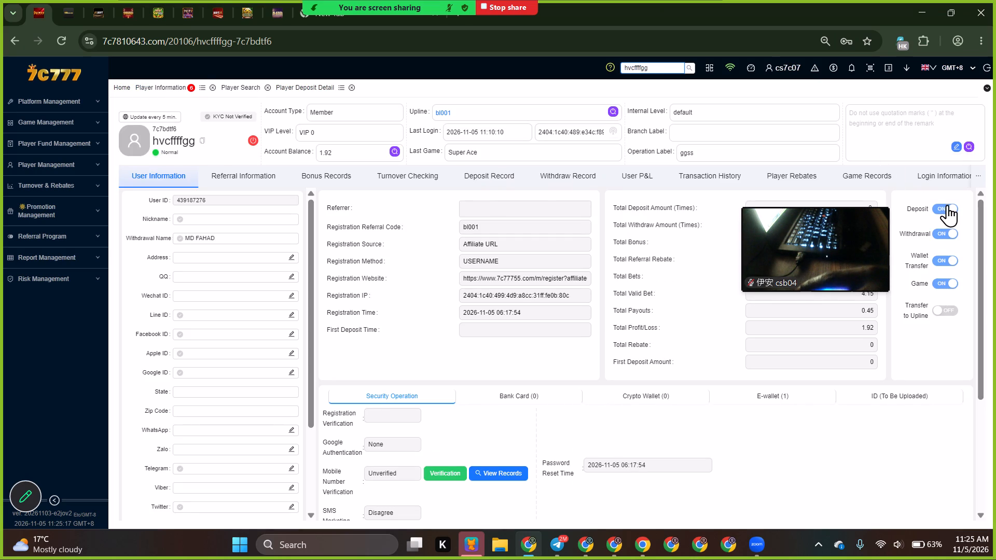
{"action": "left_click", "coordinate": [953, 227]}
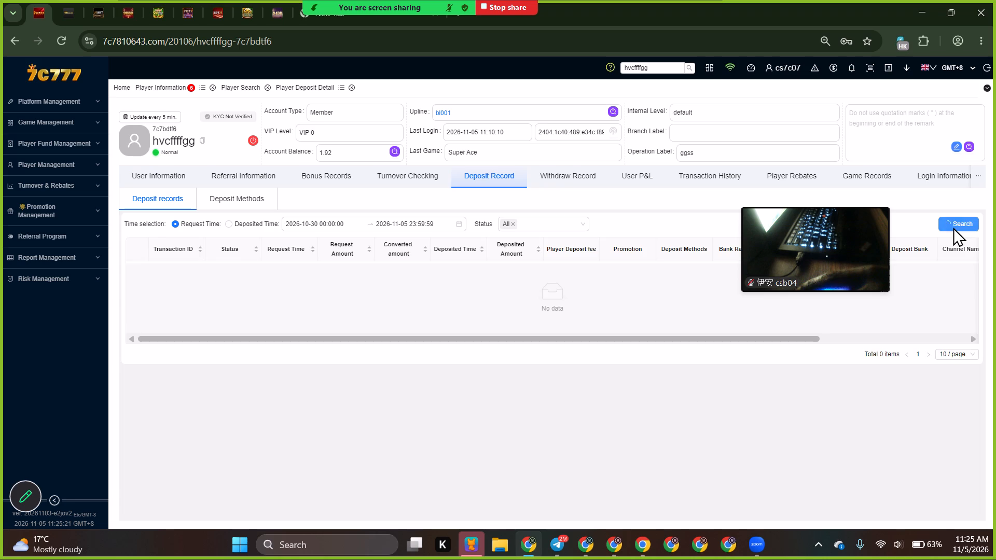
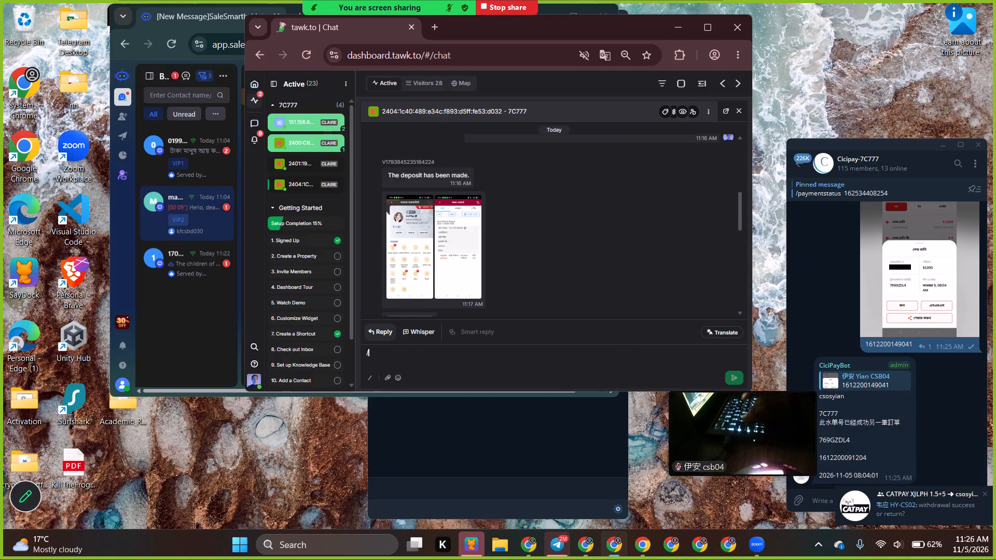
Insert the saved "scree" reply requesting a screenshot of the problem into the 2404:1c40… visitor chat's reply box.
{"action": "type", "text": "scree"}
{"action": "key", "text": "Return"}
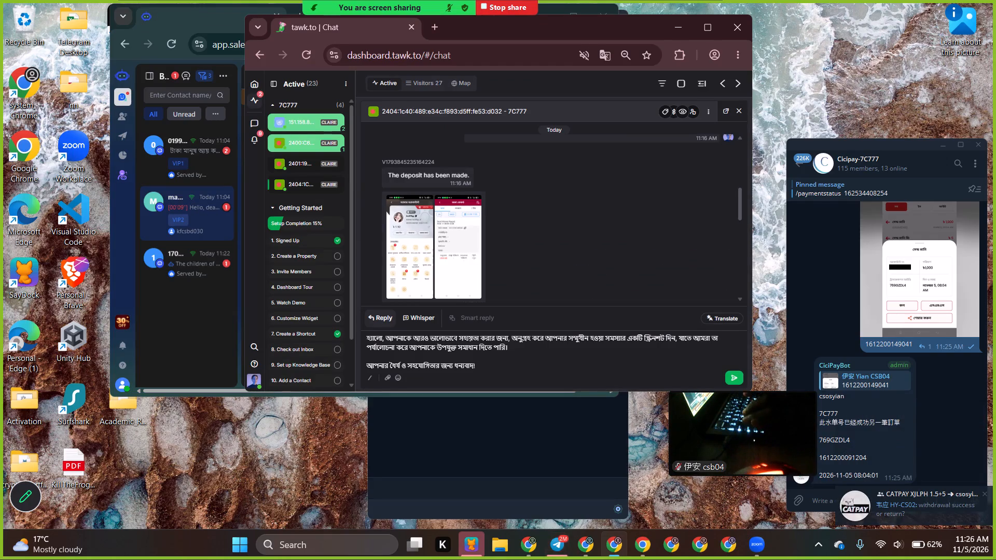
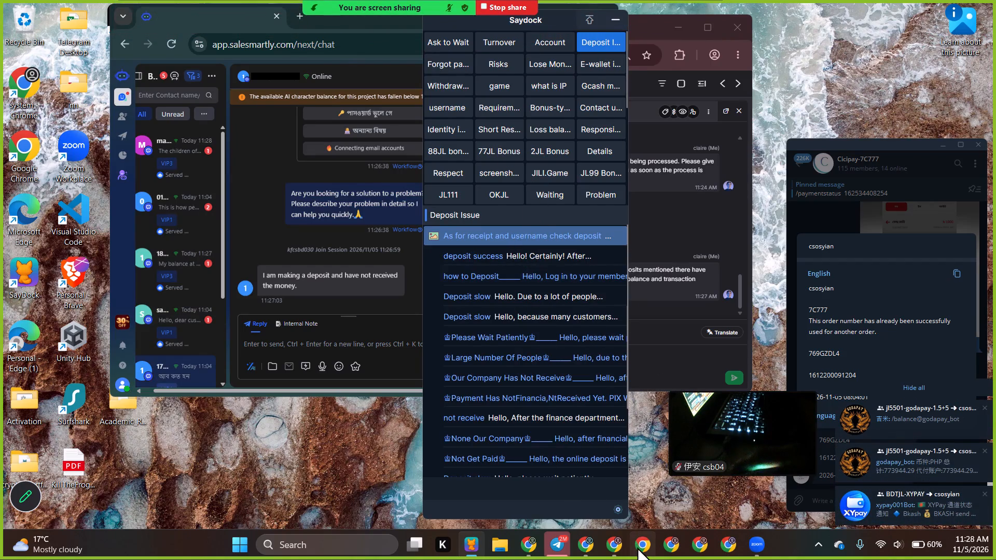
In Google Translate, replace the English text with the copied deposit-issue reply requesting username and deposit receipt, and copy its Bengali translation.
{"action": "left_click", "coordinate": [344, 152]}
{"action": "key", "text": "ctrl+a"}
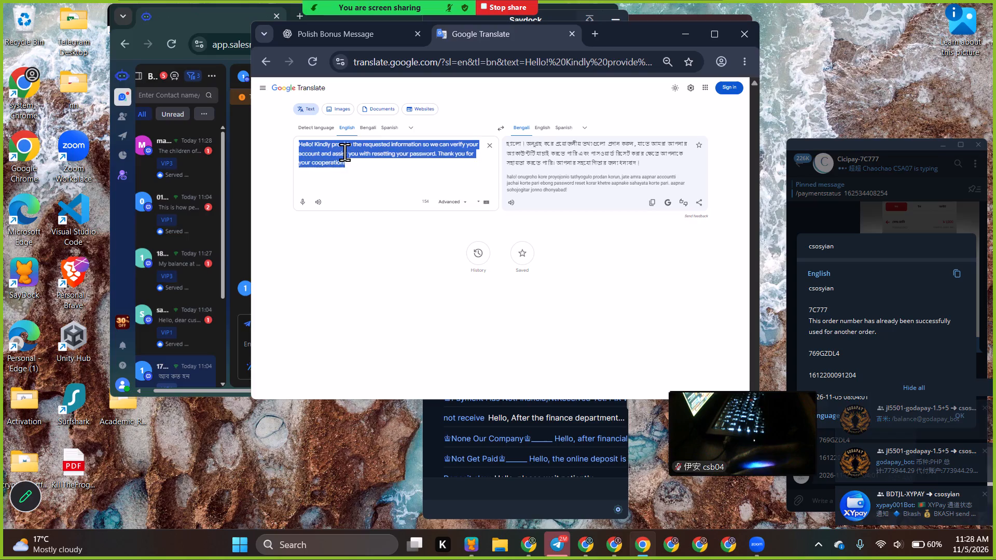
{"action": "key", "text": "ctrl+v"}
{"action": "left_click", "coordinate": [648, 215]}
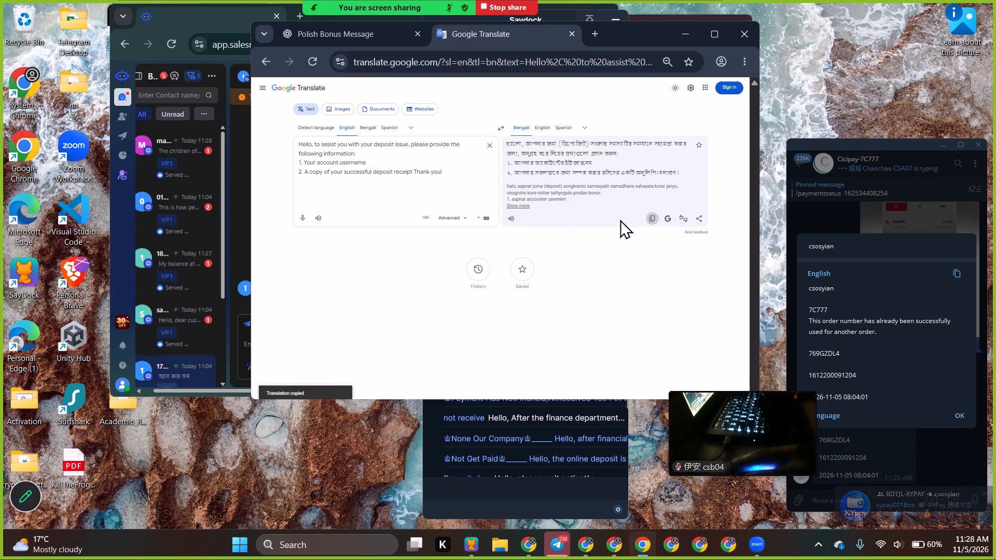
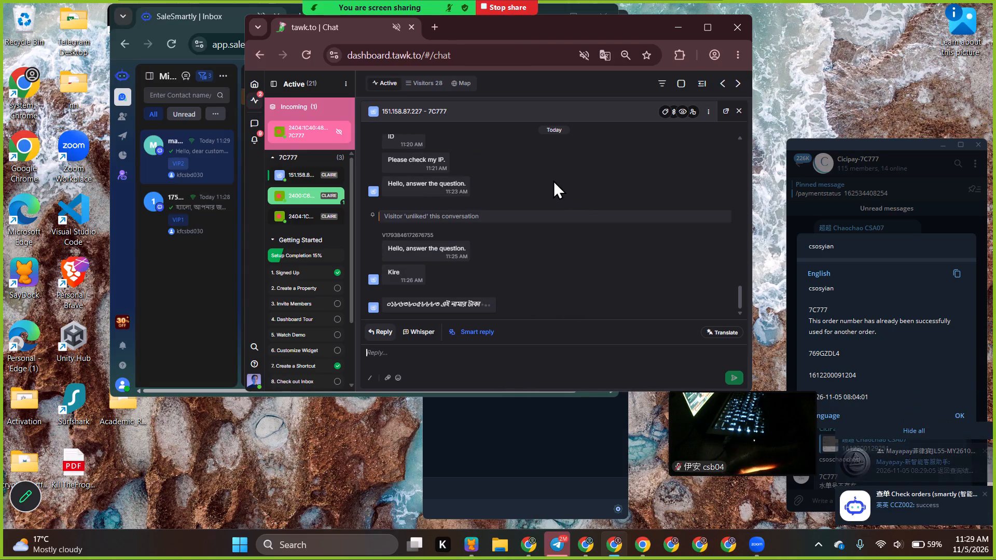
Translate the open 7C777 chat page to English and read the visitor's earlier messages about the Lucky Red Envelope bonus deduction.
{"action": "right_click", "coordinate": [553, 180]}
{"action": "left_click", "coordinate": [609, 411]}
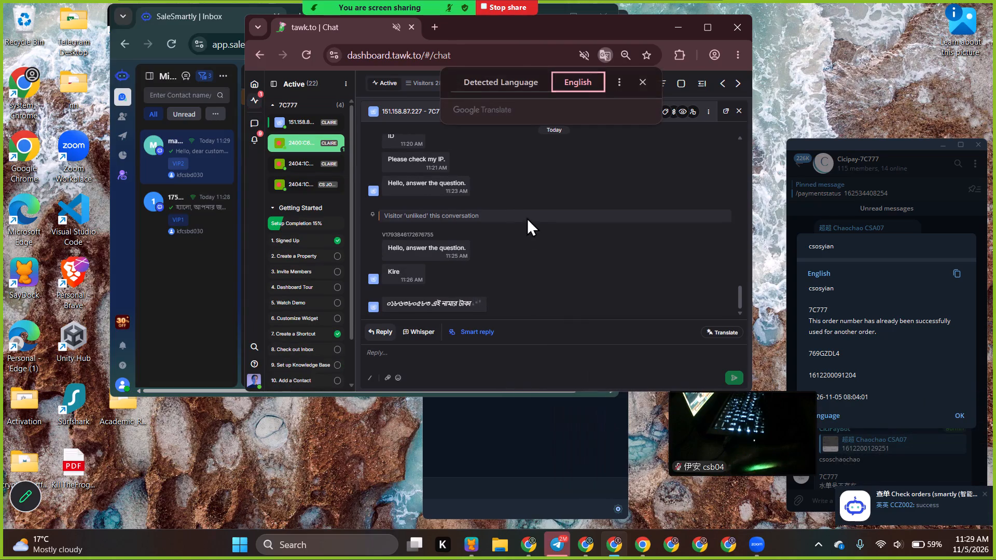
{"action": "scroll", "coordinate": [514, 205], "scroll_direction": "up", "scroll_amount": 3}
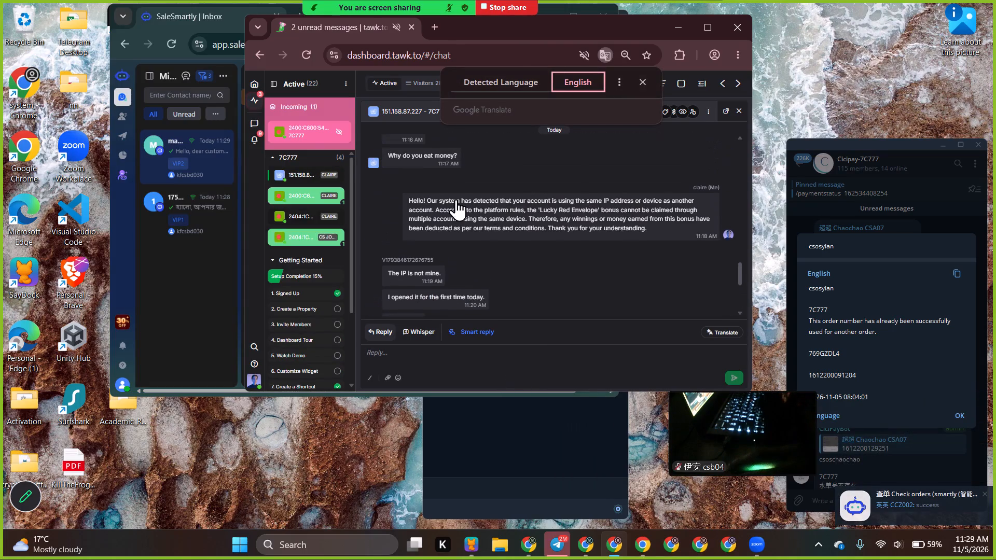
{"action": "scroll", "coordinate": [456, 199], "scroll_direction": "up", "scroll_amount": 1}
Open and close the incoming 7C777 chat and the 2404:1C… chat, both assigned to CS Joseph.
{"action": "left_click", "coordinate": [305, 136]}
{"action": "left_click", "coordinate": [565, 303]}
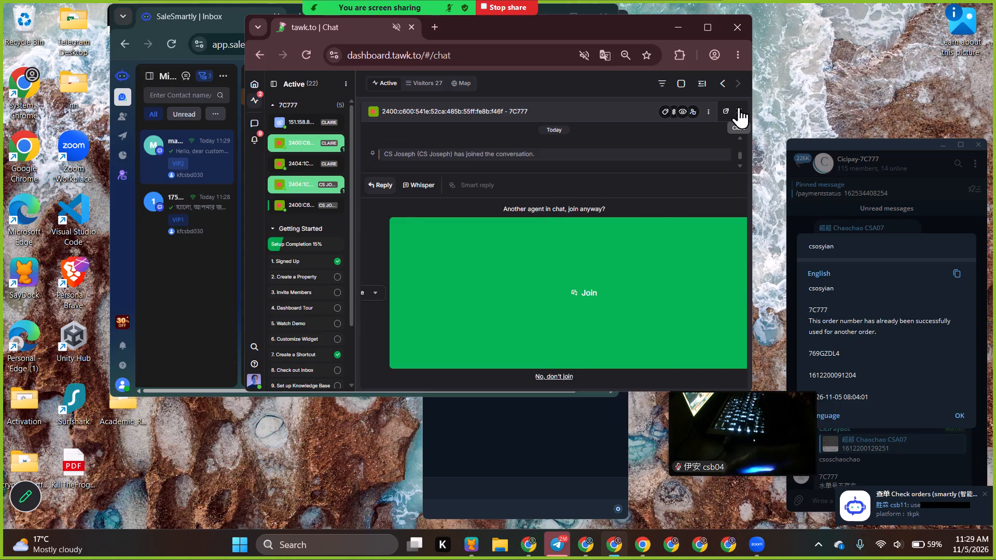
{"action": "left_click", "coordinate": [739, 107]}
{"action": "left_click", "coordinate": [322, 185]}
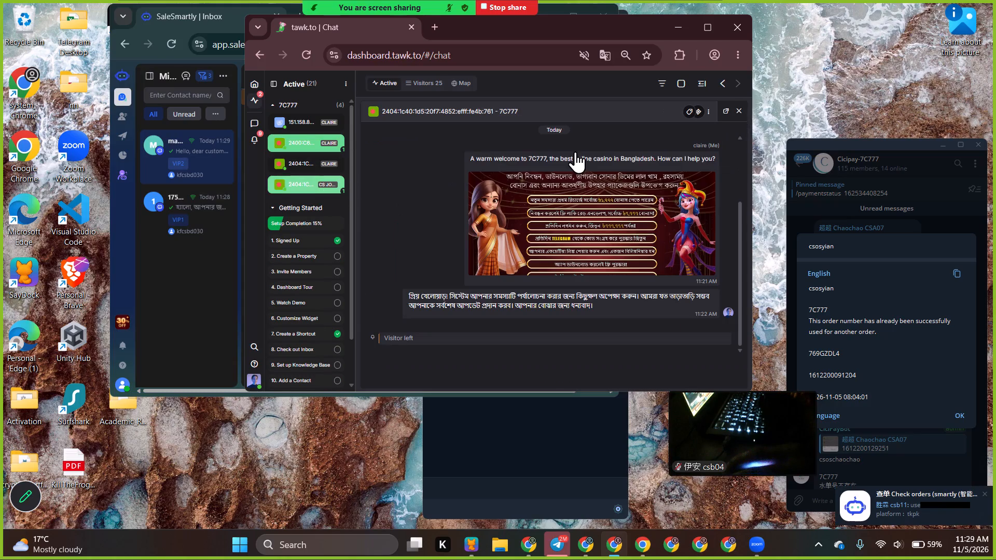
{"action": "left_click", "coordinate": [739, 114]}
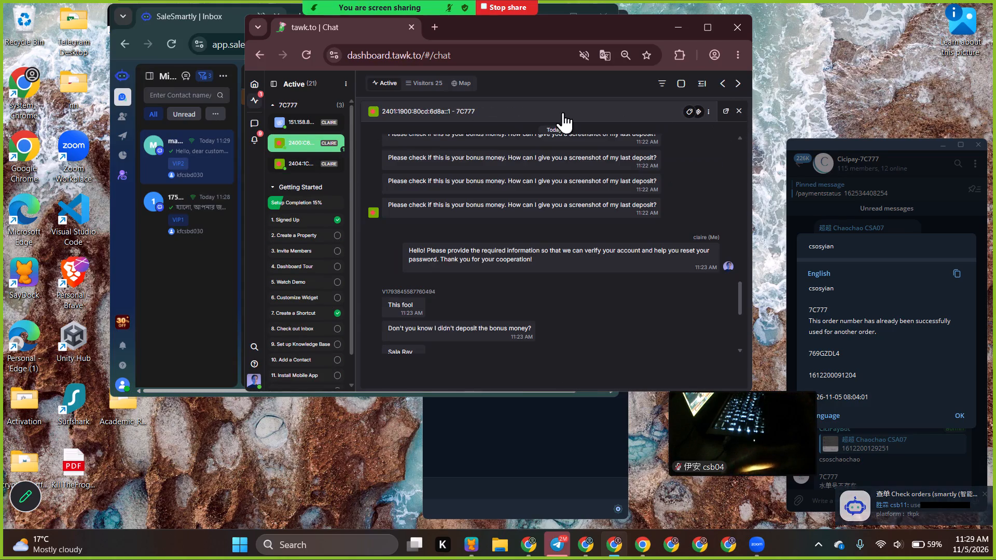
Review the 2400:C6… chat about the incorrect deposit receipt and send the Bengali saved reply "any".
{"action": "left_click", "coordinate": [303, 142]}
{"action": "scroll", "coordinate": [458, 268], "scroll_direction": "down", "scroll_amount": 6}
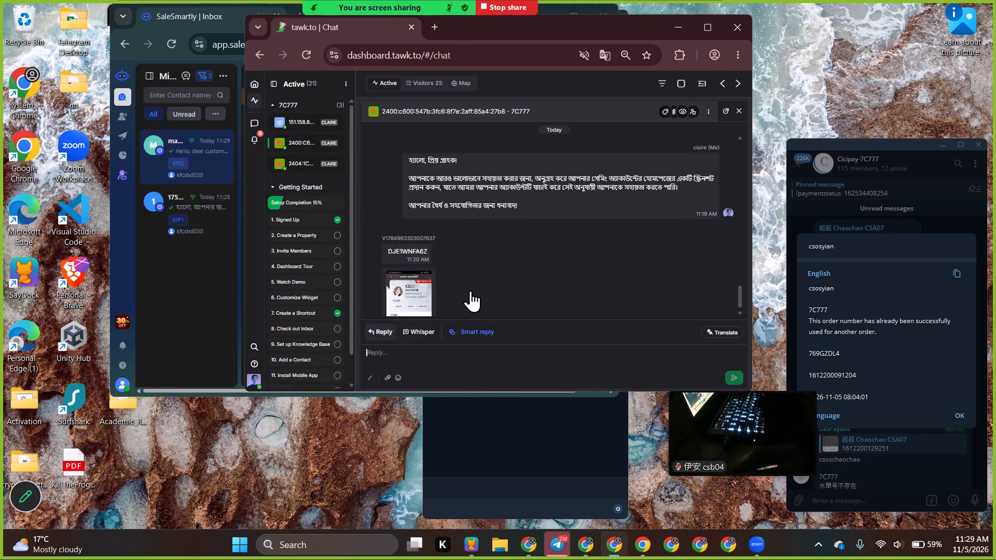
{"action": "scroll", "coordinate": [471, 290], "scroll_direction": "down", "scroll_amount": 8}
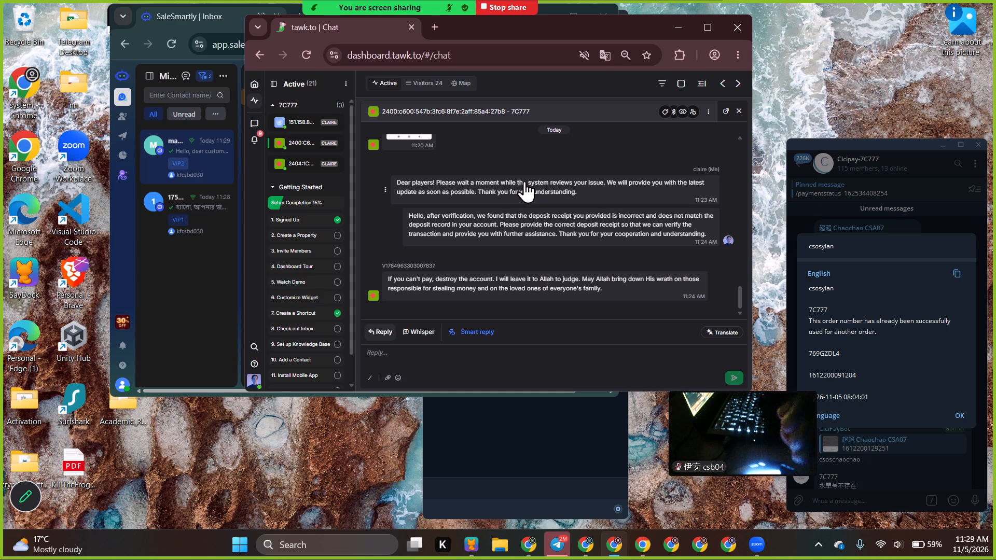
{"action": "type", "text": "/any"}
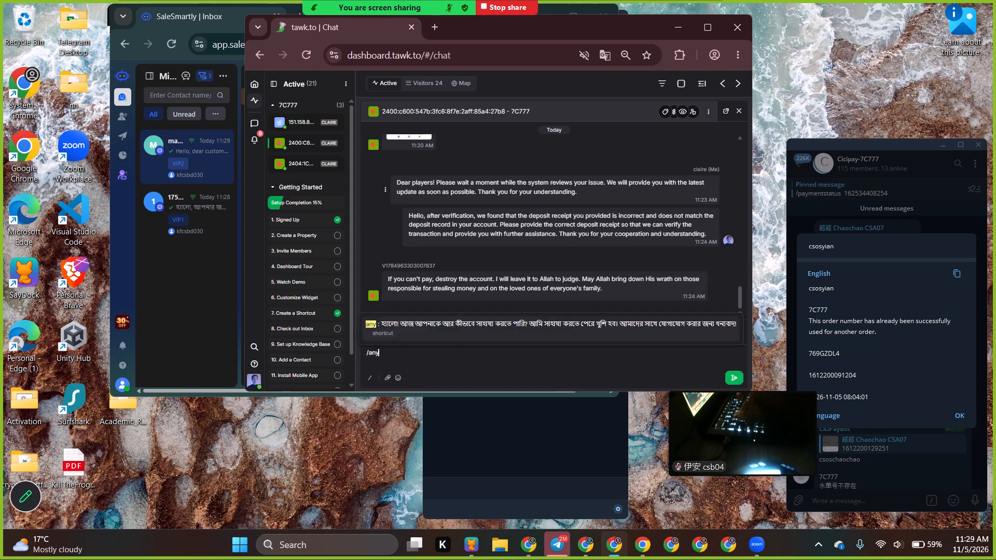
{"action": "key", "text": "Return"}
{"action": "key", "text": "Return"}
{"action": "left_click", "coordinate": [322, 120]}
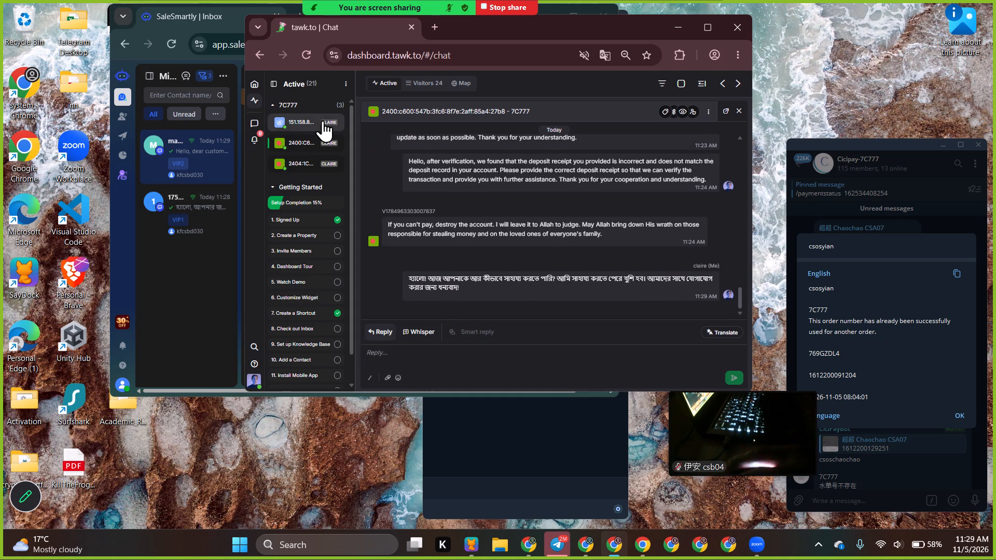
{"action": "scroll", "coordinate": [500, 256], "scroll_direction": "down", "scroll_amount": 11}
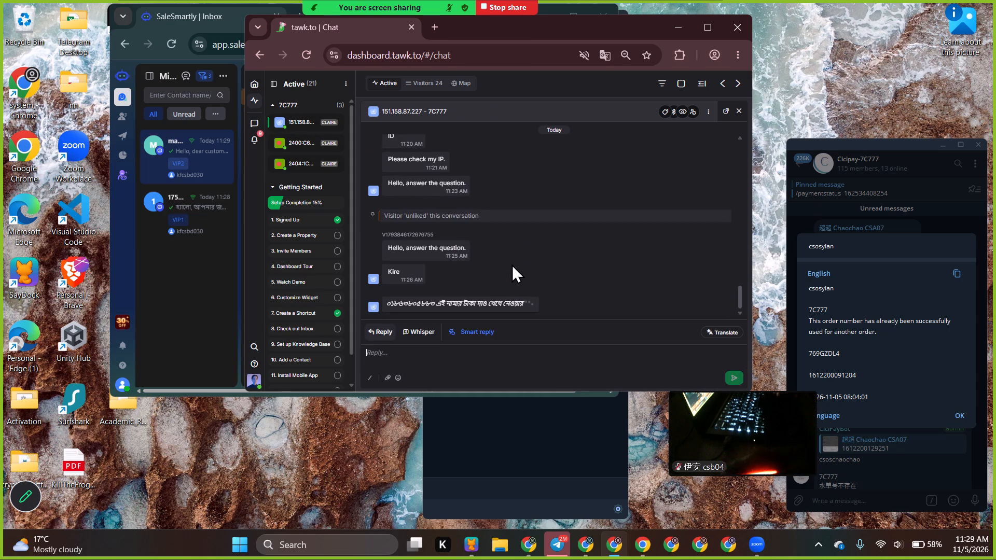
{"action": "scroll", "coordinate": [511, 264], "scroll_direction": "up", "scroll_amount": 3}
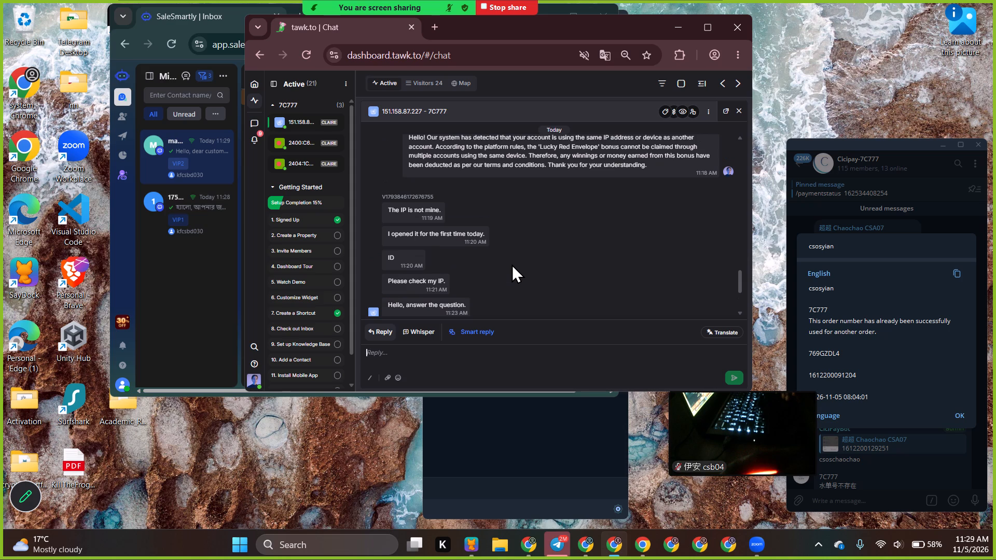
{"action": "scroll", "coordinate": [511, 264], "scroll_direction": "down", "scroll_amount": 5}
{"action": "type", "text": "/any"}
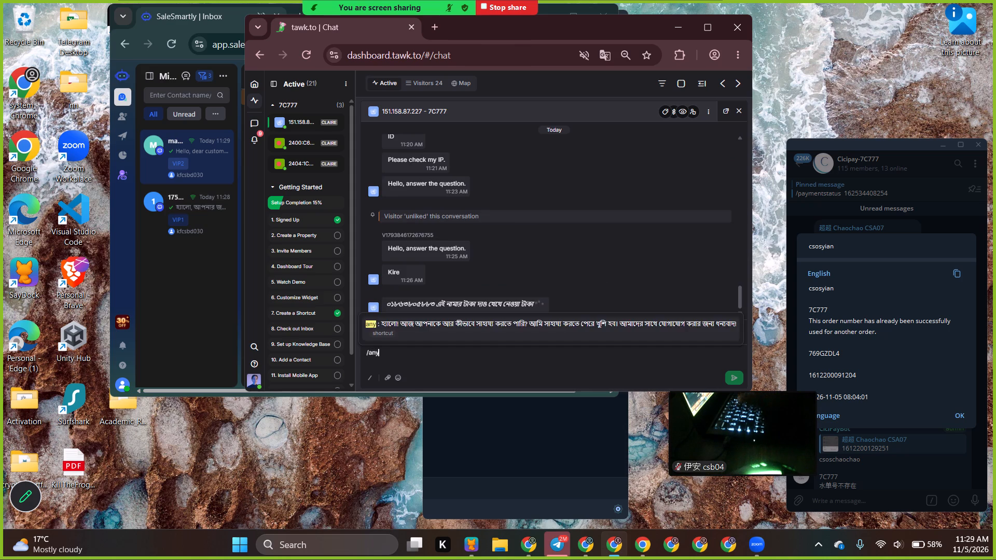
{"action": "key", "text": "Return"}
{"action": "key", "text": "Return"}
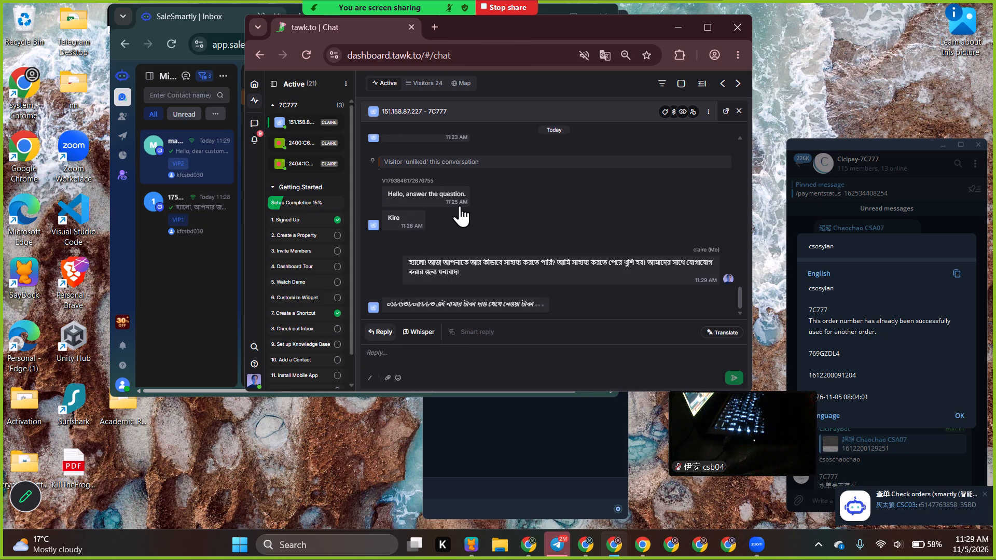
{"action": "scroll", "coordinate": [547, 237], "scroll_direction": "down", "scroll_amount": 6}
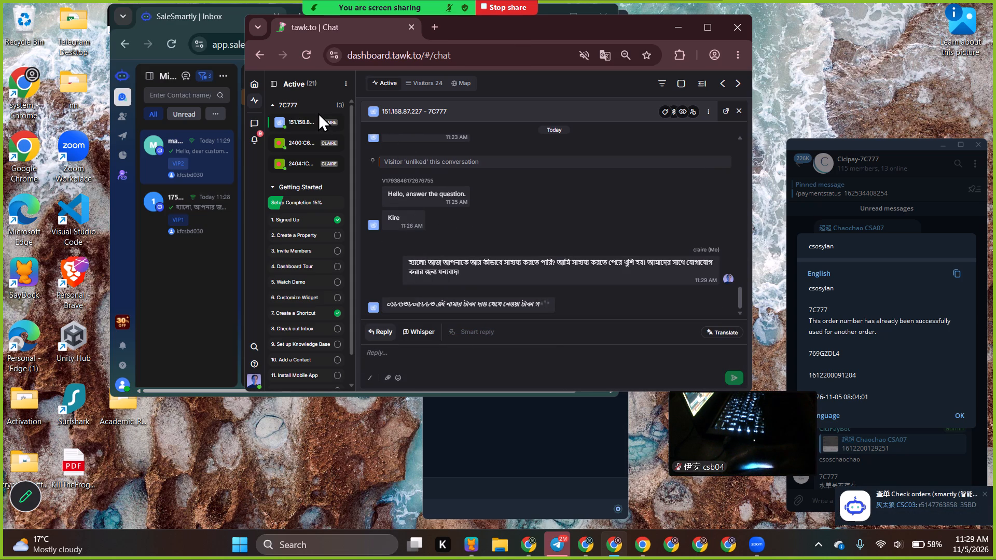
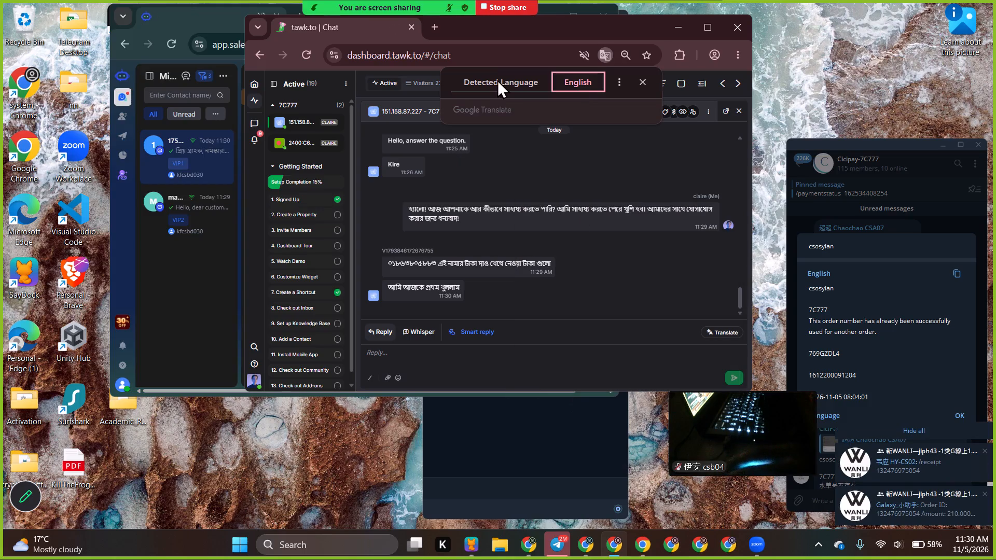
{"action": "left_click", "coordinate": [586, 84]}
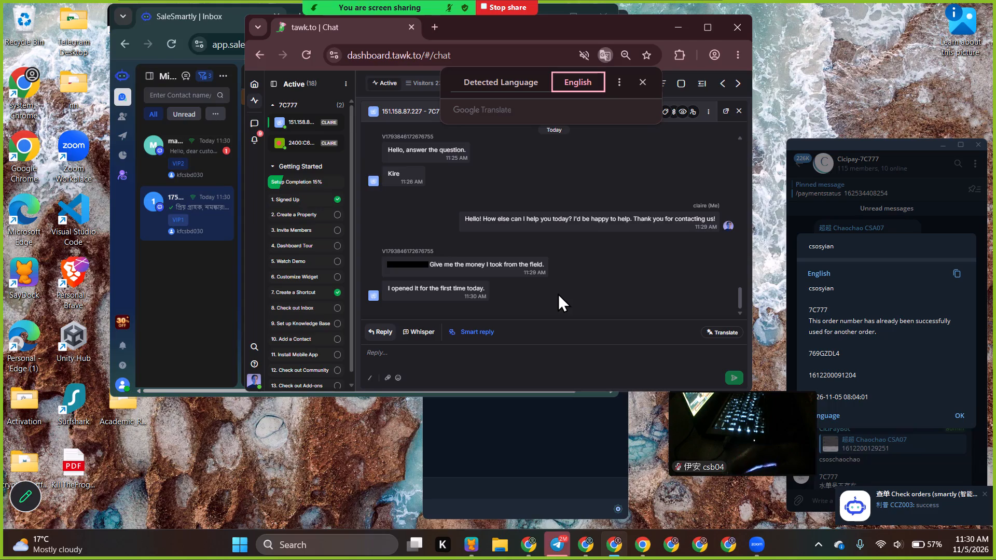
{"action": "scroll", "coordinate": [558, 293], "scroll_direction": "up", "scroll_amount": 1}
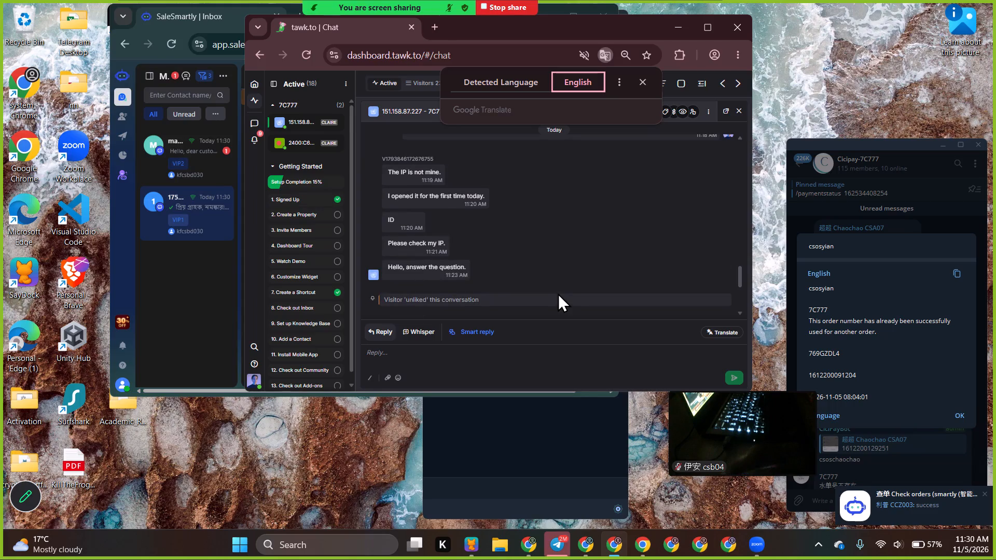
{"action": "scroll", "coordinate": [546, 243], "scroll_direction": "up", "scroll_amount": 1}
{"action": "triple_click", "coordinate": [514, 293]}
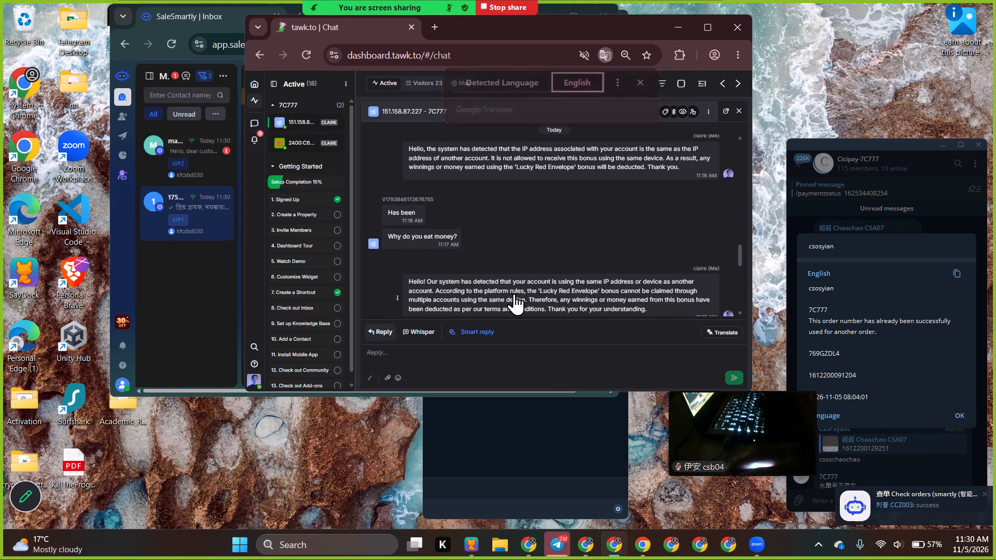
{"action": "key", "text": "ctrl+c"}
{"action": "key", "text": "ctrl+c"}
{"action": "key", "text": "ctrl+c"}
{"action": "key", "text": "ctrl+c"}
{"action": "key", "text": "ctrl+c"}
{"action": "key", "text": "ctrl+c"}
{"action": "key", "text": "ctrl+c"}
{"action": "key", "text": "ctrl+c"}
{"action": "key", "text": "ctrl+c"}
{"action": "key", "text": "ctrl+c"}
{"action": "key", "text": "ctrl+c"}
{"action": "key", "text": "ctrl+c"}
{"action": "key", "text": "ctrl+c"}
{"action": "key", "text": "ctrl+c"}
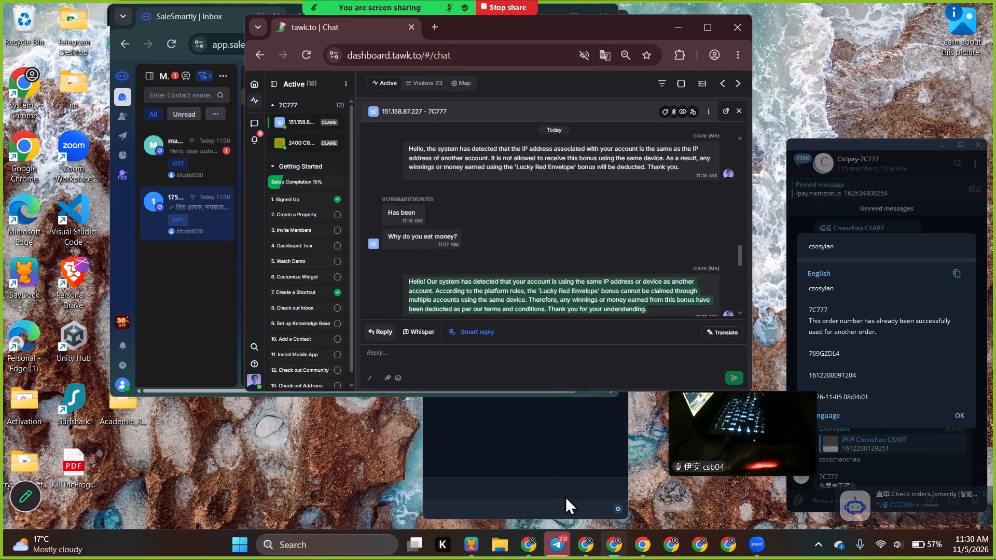
Switch to ChatGPT and open the "Polish Bonus Message" conversation.
{"action": "left_click", "coordinate": [644, 542]}
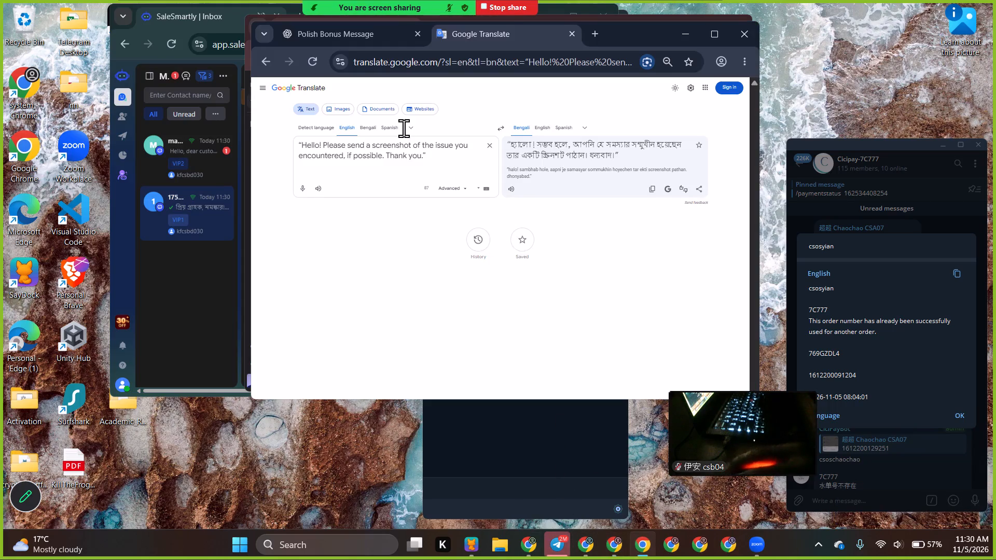
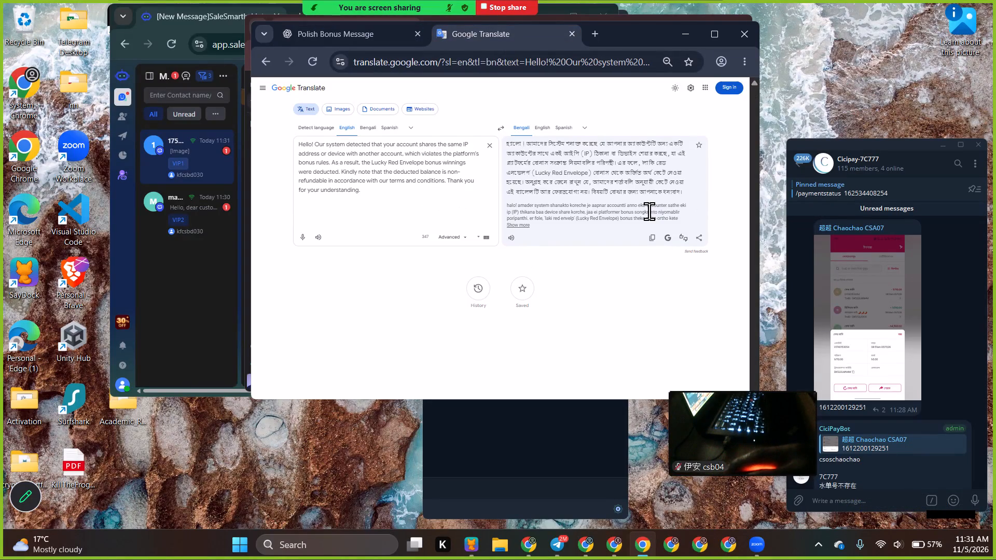
Copy the Bengali translation of the Lucky Red Envelope bonus deduction message from Google Translate.
{"action": "left_click", "coordinate": [647, 237]}
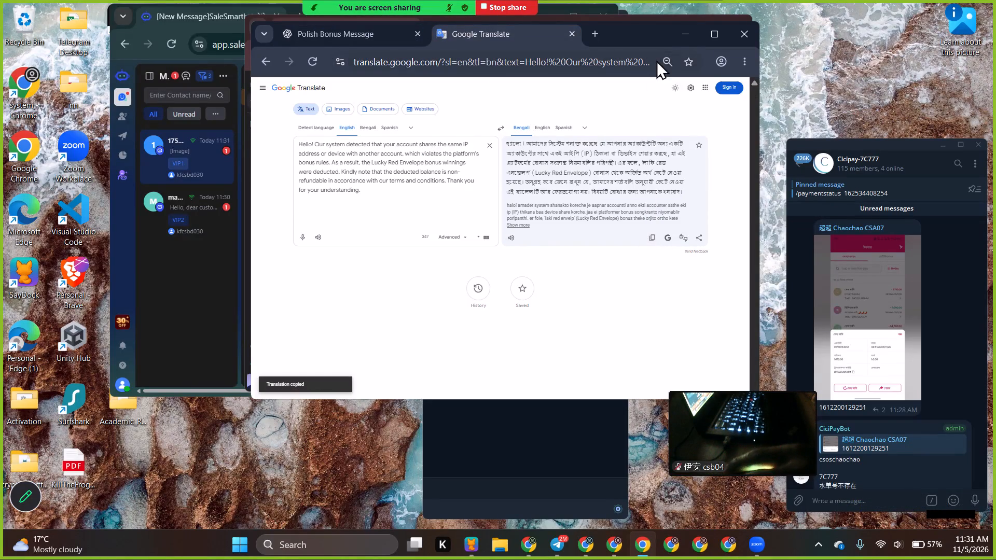
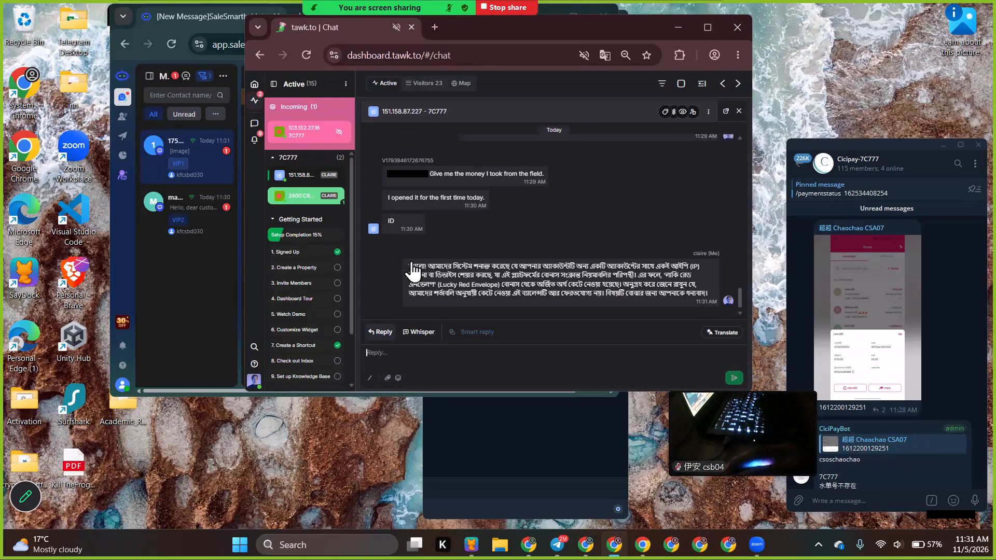
{"action": "left_click", "coordinate": [289, 127]}
{"action": "left_click", "coordinate": [559, 304]}
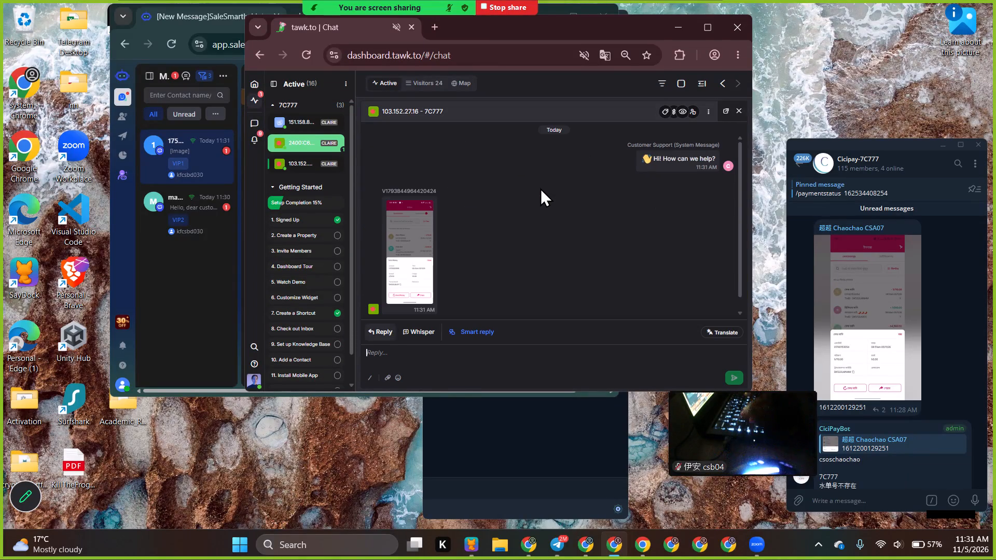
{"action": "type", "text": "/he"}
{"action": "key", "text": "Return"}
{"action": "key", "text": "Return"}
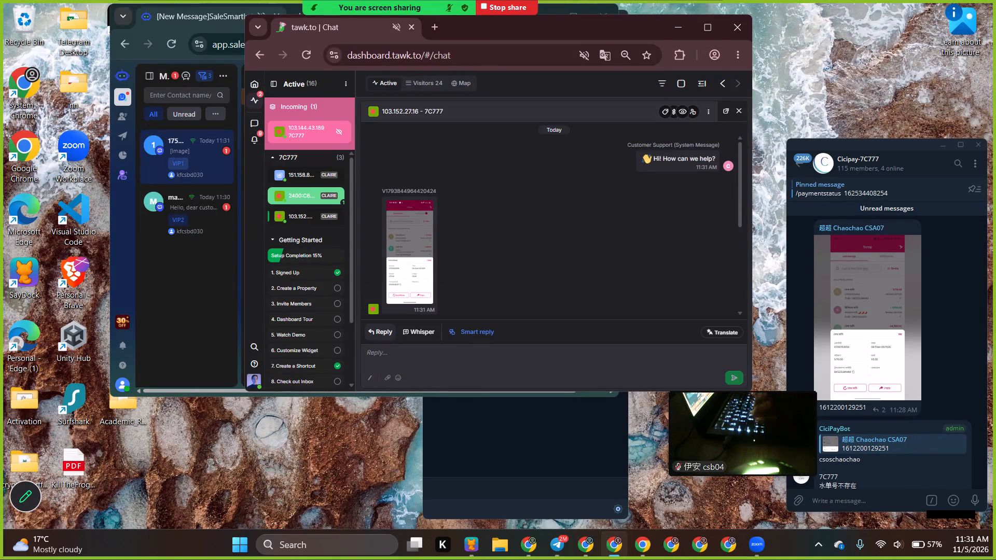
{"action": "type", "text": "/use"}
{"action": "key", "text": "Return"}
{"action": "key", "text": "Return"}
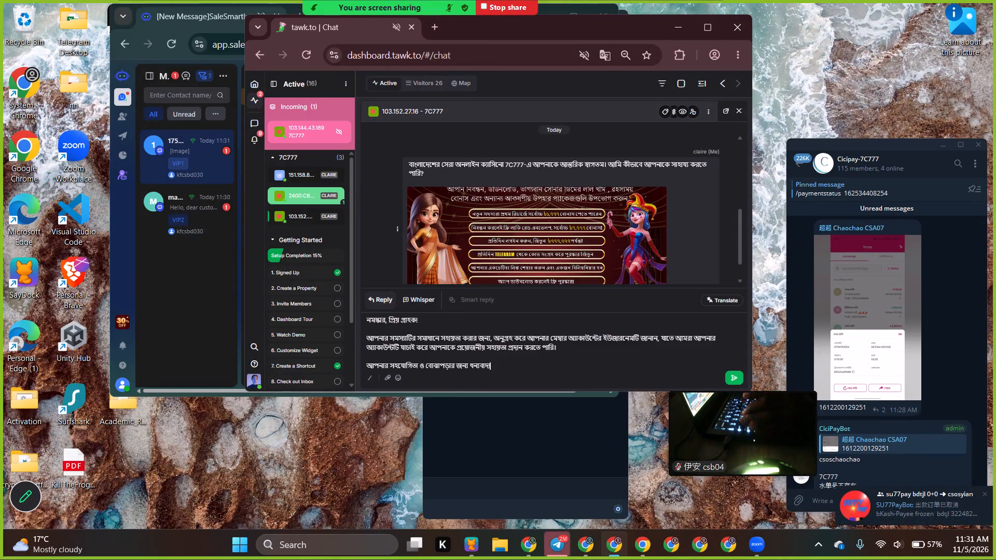
{"action": "left_click", "coordinate": [329, 126]}
{"action": "left_click", "coordinate": [441, 275]}
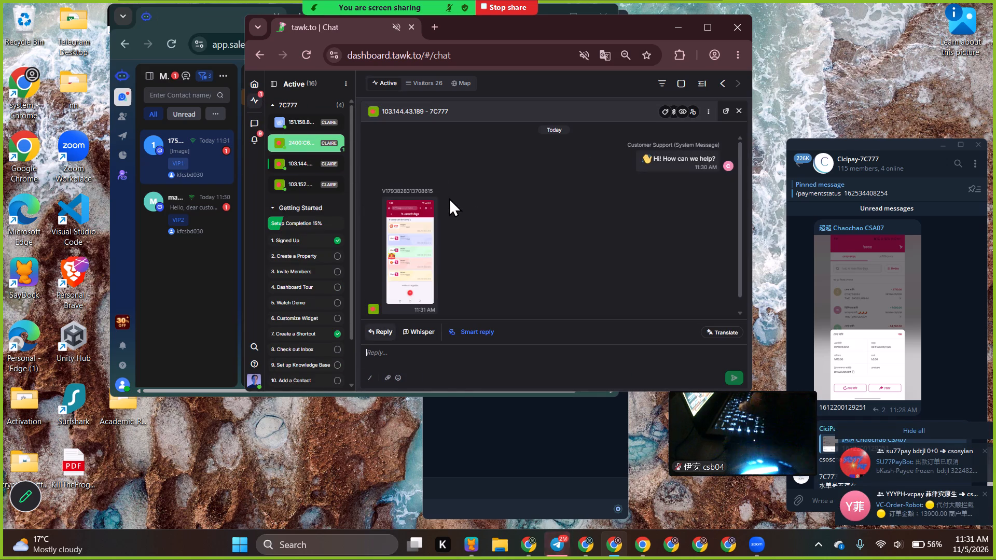
Send the Bengali 7C777 welcome message with its banner in the 103.144… chat, using the "/he" shortcut.
{"action": "type", "text": "/he"}
{"action": "key", "text": "Return"}
{"action": "key", "text": "Return"}
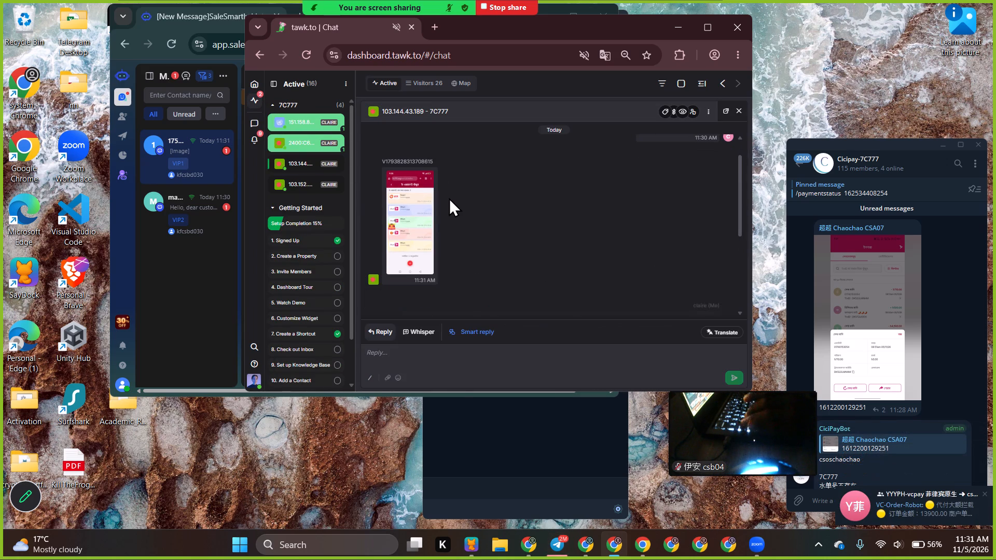
Examine the e-wallet screenshot attached in the 103.144… chat and translate the visitor's new message to English.
{"action": "scroll", "coordinate": [445, 211], "scroll_direction": "up", "scroll_amount": 4}
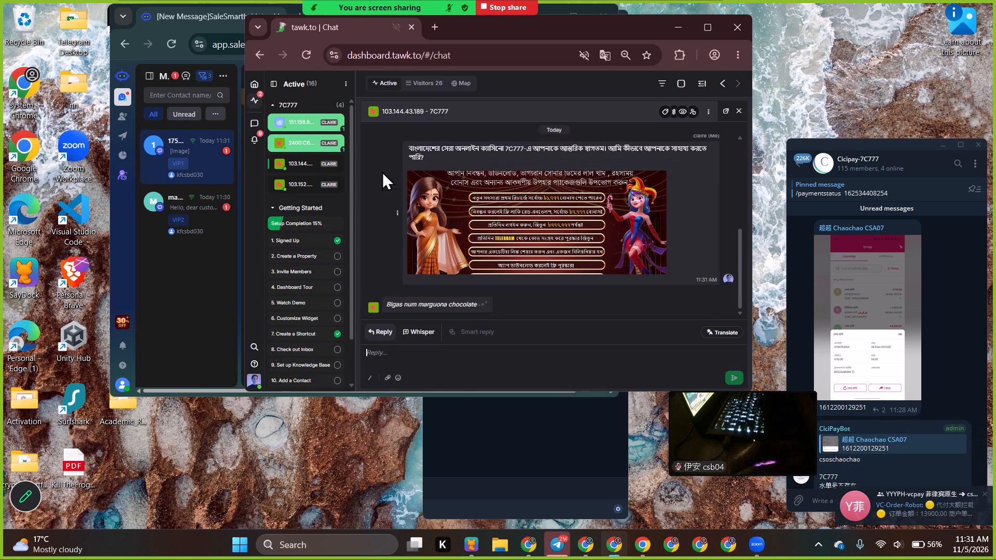
{"action": "left_click", "coordinate": [407, 218]}
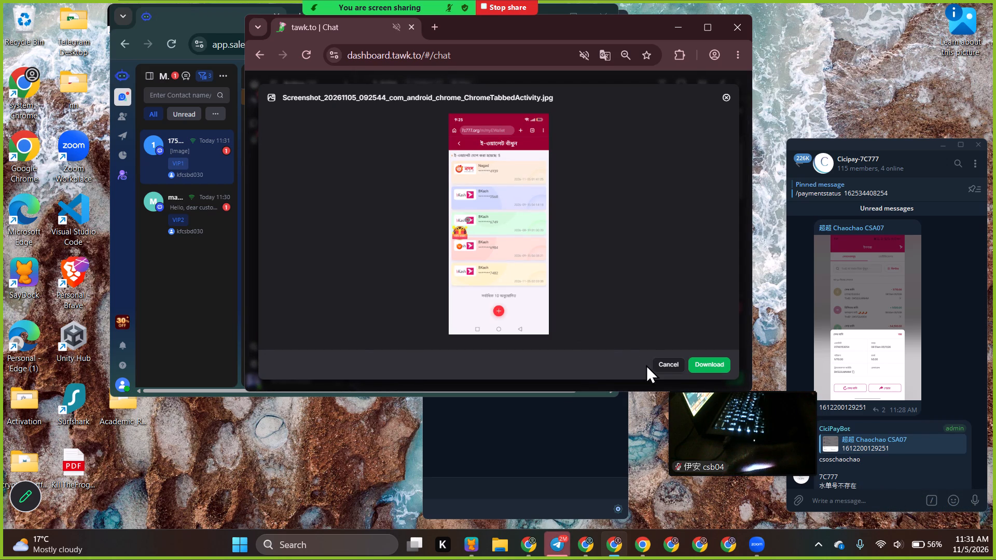
{"action": "left_click", "coordinate": [660, 366]}
{"action": "scroll", "coordinate": [458, 220], "scroll_direction": "down", "scroll_amount": 14}
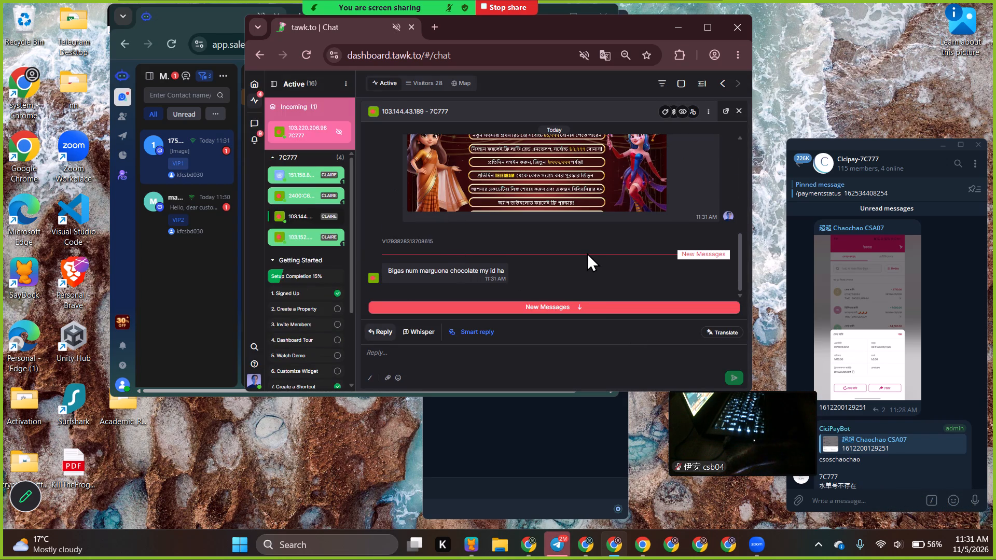
{"action": "right_click", "coordinate": [587, 251]}
{"action": "left_click", "coordinate": [309, 144]}
{"action": "right_click", "coordinate": [580, 267]}
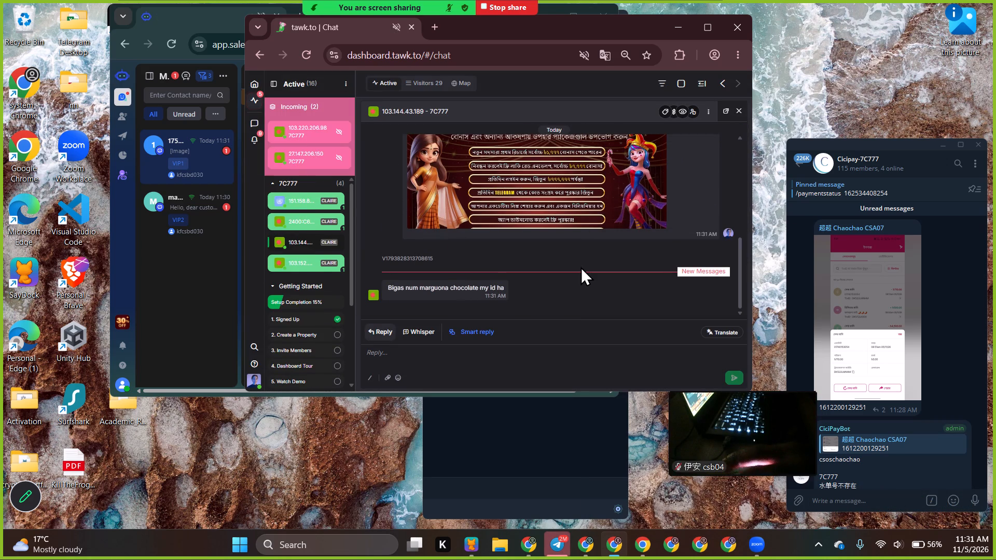
{"action": "left_click", "coordinate": [646, 469]}
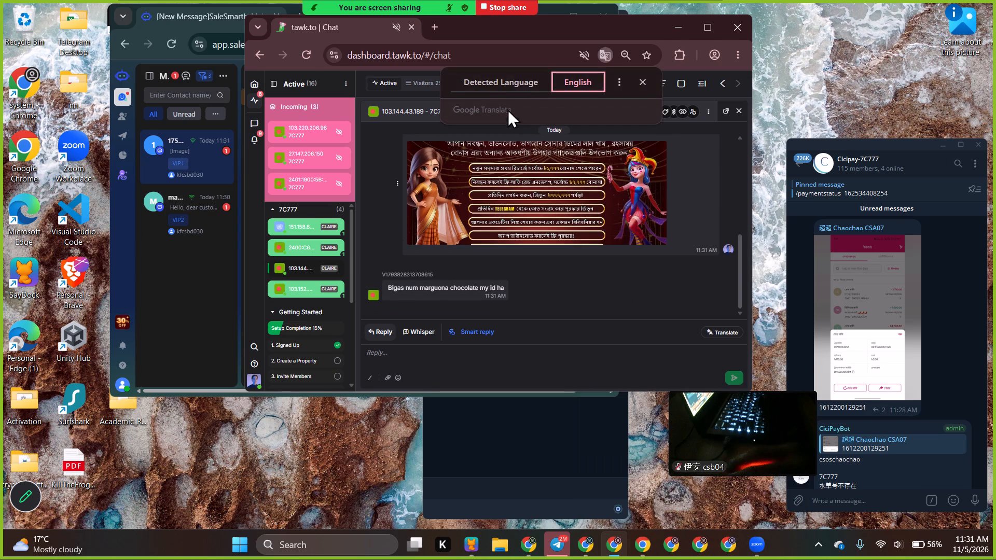
{"action": "left_click", "coordinate": [507, 81]}
{"action": "left_click", "coordinate": [574, 79]}
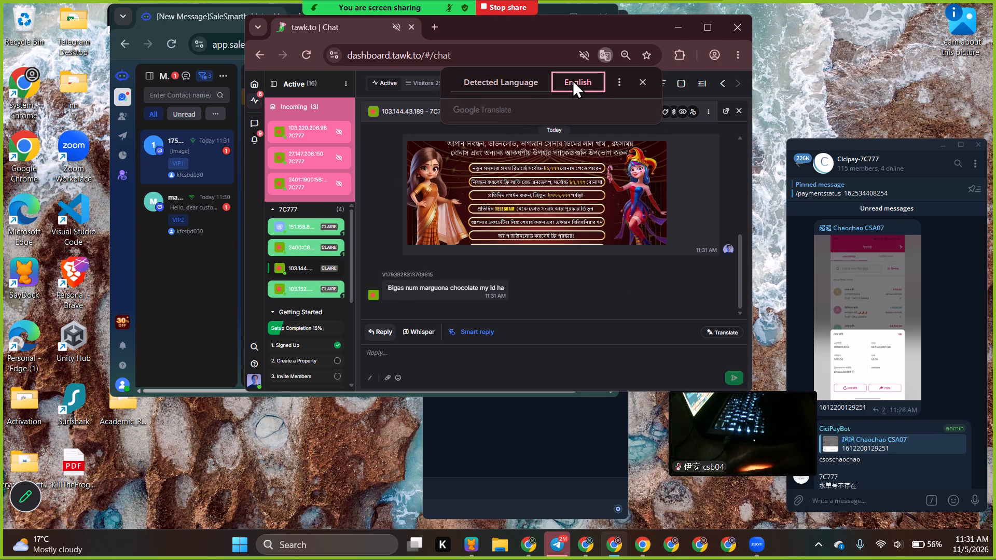
Send the "/clea" shortcut reply in the 103.144… chat, asking in Bengali for a detailed description of the problem.
{"action": "left_click", "coordinate": [435, 350]}
{"action": "type", "text": "/clea"}
{"action": "key", "text": "Return"}
{"action": "key", "text": "Return"}
Review the deposit complaint in the 103.152… chat and send the "2username" shortcut reply requesting the member account username in Bengali.
{"action": "left_click", "coordinate": [321, 312]}
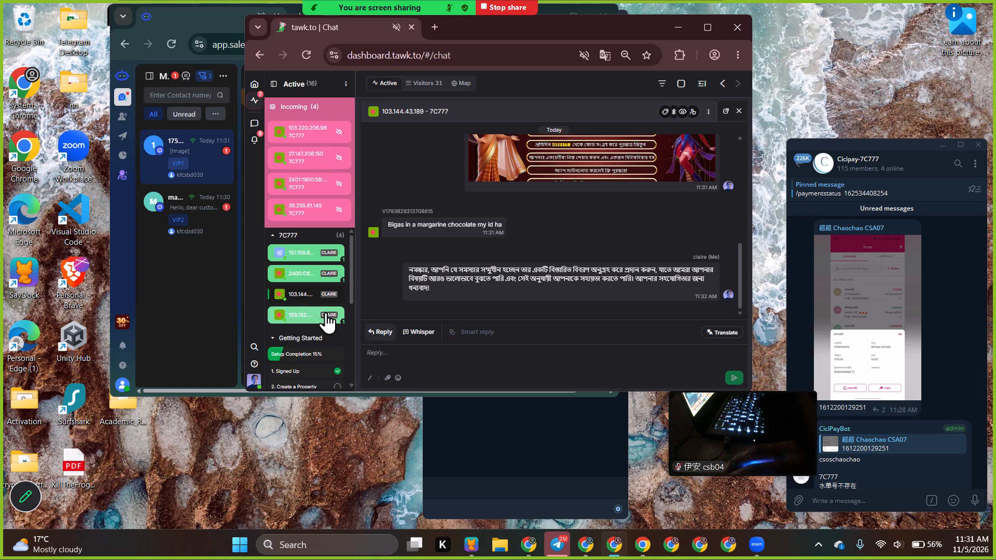
{"action": "scroll", "coordinate": [493, 265], "scroll_direction": "down", "scroll_amount": 7}
{"action": "right_click", "coordinate": [493, 270]}
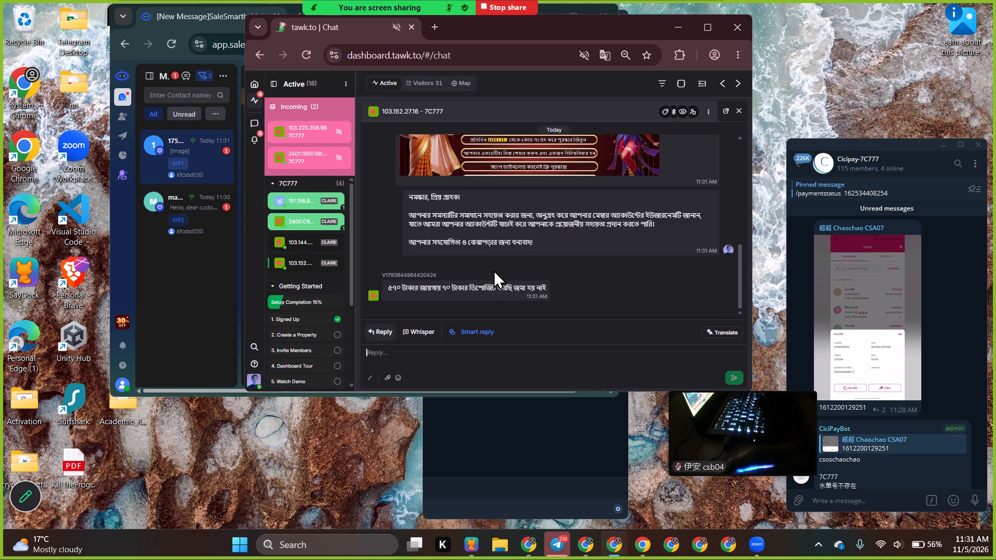
{"action": "left_click", "coordinate": [571, 462]}
{"action": "scroll", "coordinate": [432, 186], "scroll_direction": "up", "scroll_amount": 7}
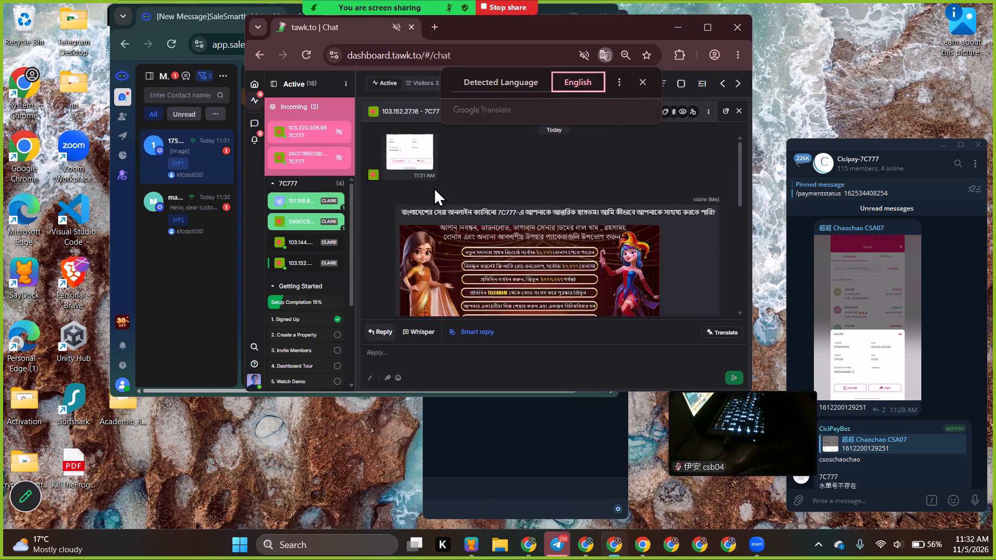
{"action": "scroll", "coordinate": [435, 194], "scroll_direction": "down", "scroll_amount": 8}
{"action": "left_click", "coordinate": [427, 357]}
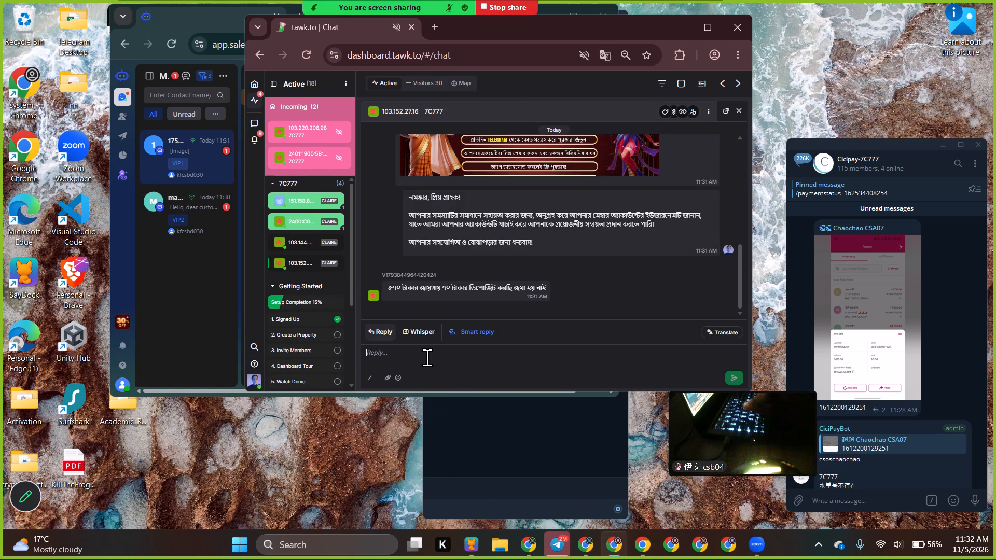
{"action": "key", "text": "slash"}
{"action": "type", "text": "2use"}
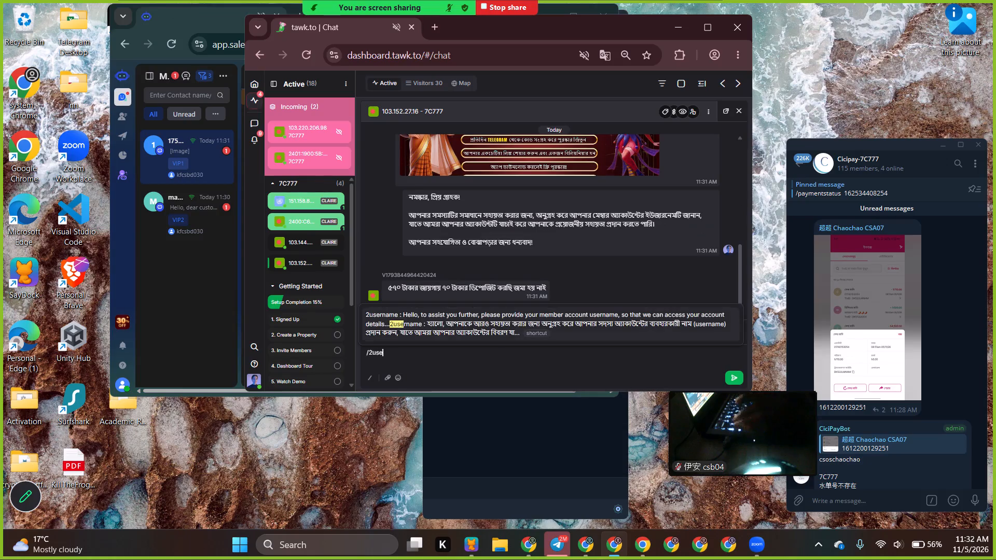
{"action": "key", "text": "Return"}
{"action": "key", "text": "Return"}
Join the incoming 2401:1900… chat from 7C777 and get ready to reply.
{"action": "left_click", "coordinate": [299, 156]}
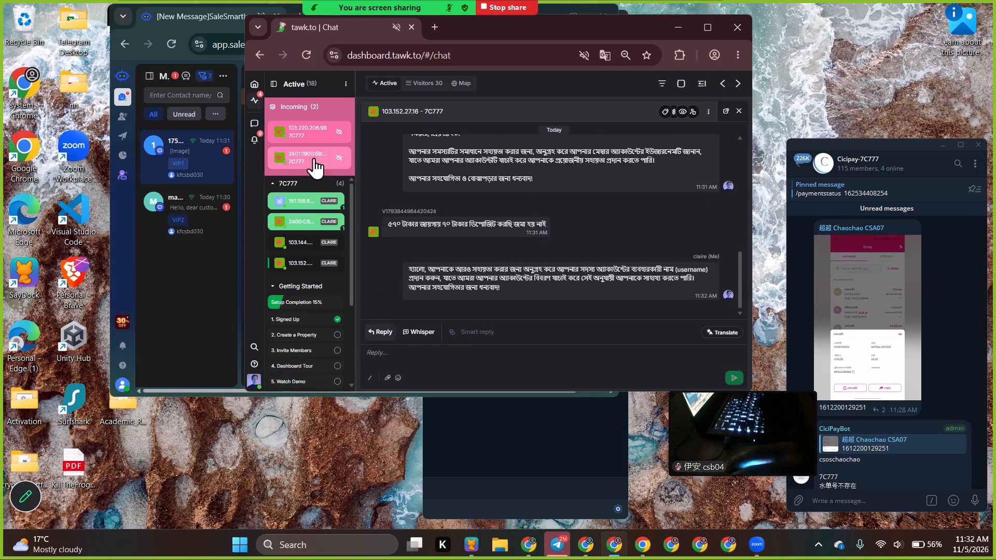
{"action": "left_click", "coordinate": [473, 346]}
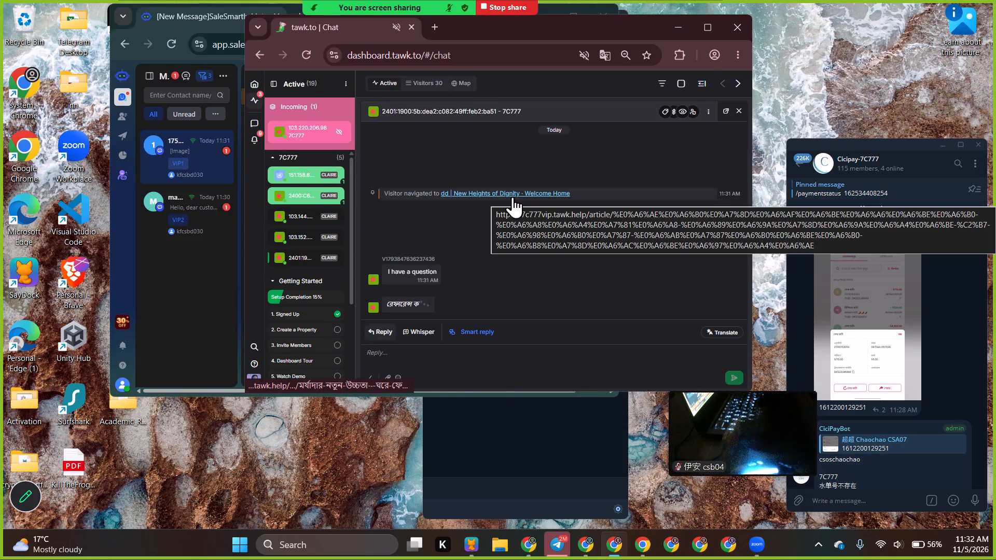
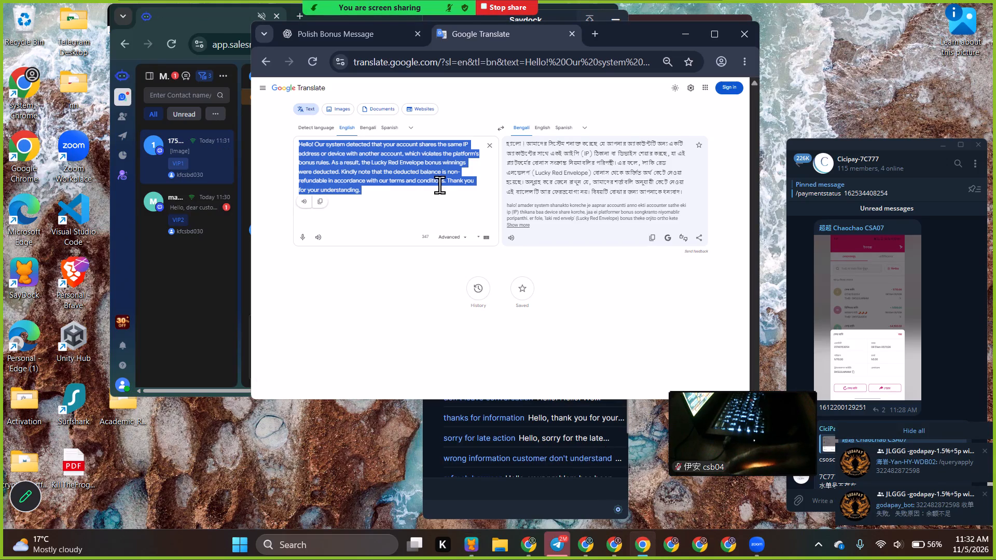
Copy the Bengali translation of "Hello, please wait a moment, I will send it to the relevant departments to check, thank you!".
{"action": "left_click", "coordinate": [652, 200]}
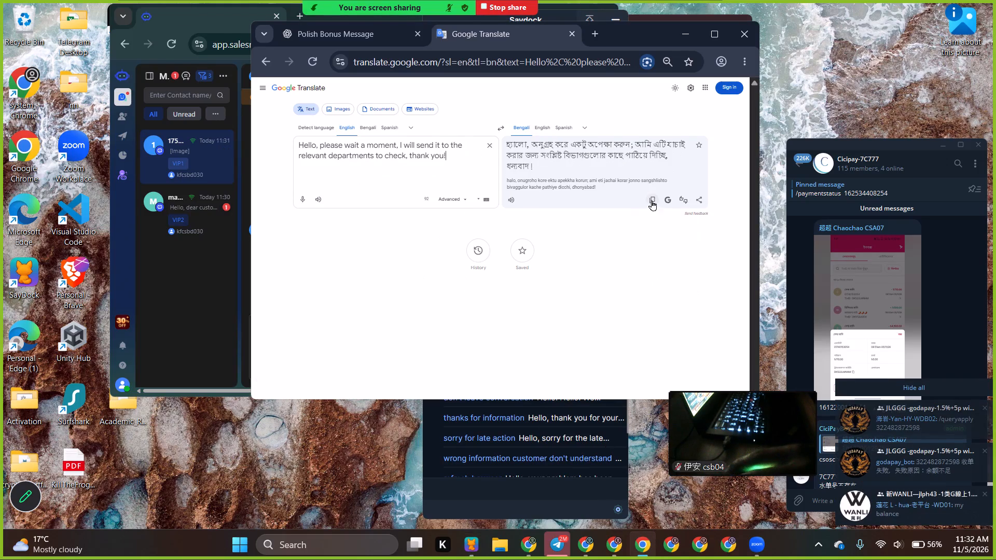
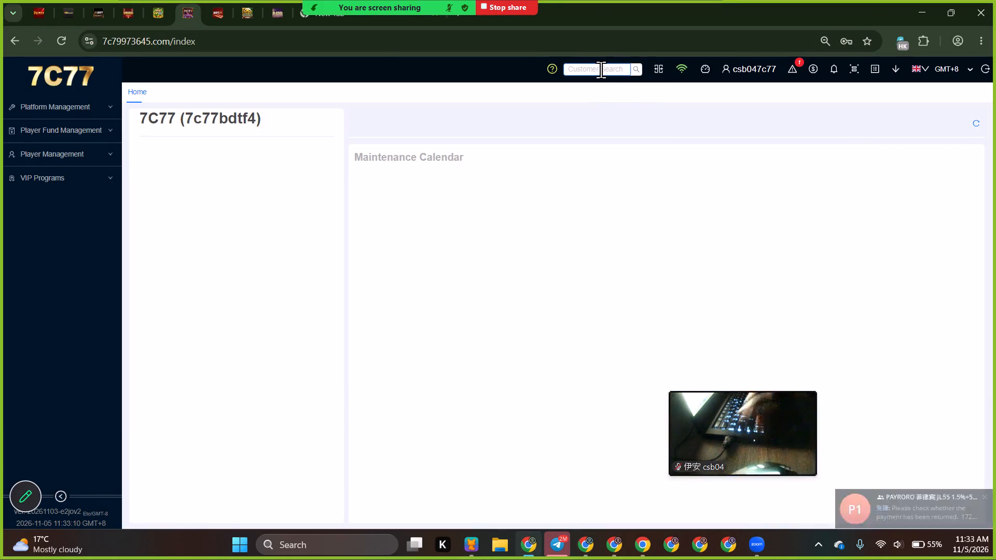
{"action": "key", "text": "ctrl+v"}
{"action": "key", "text": "ctrl+Return"}
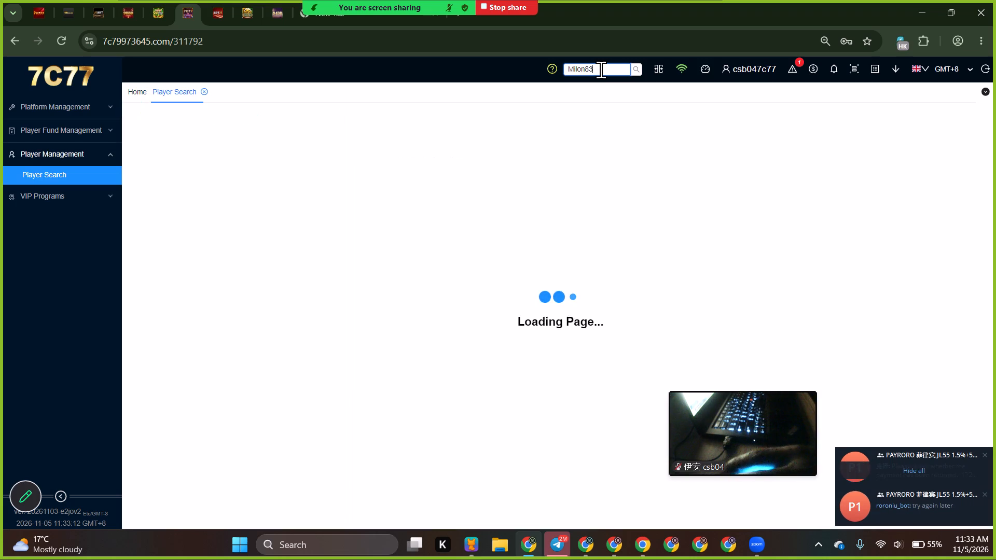
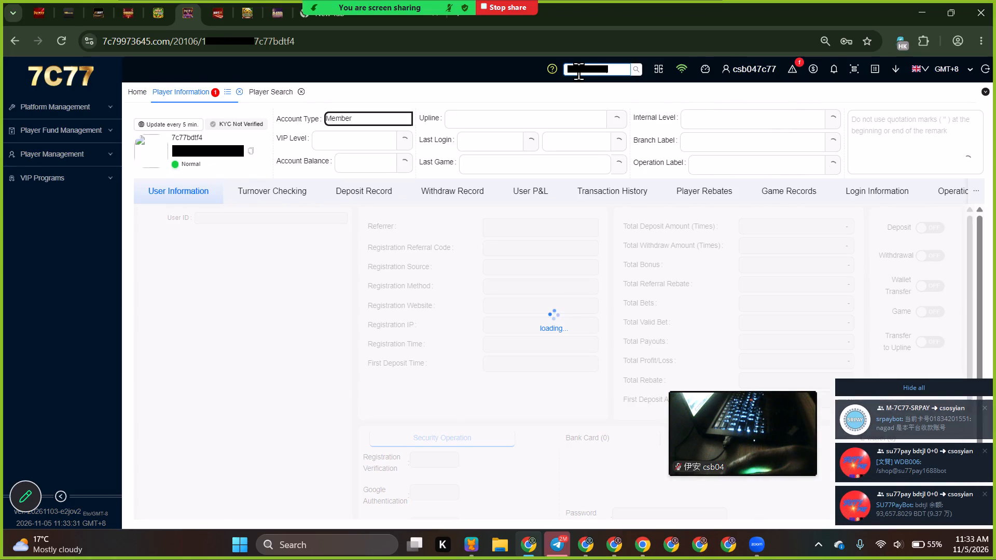
Look up the opened player's deposit records for the default request-time range with all statuses.
{"action": "left_click", "coordinate": [357, 185]}
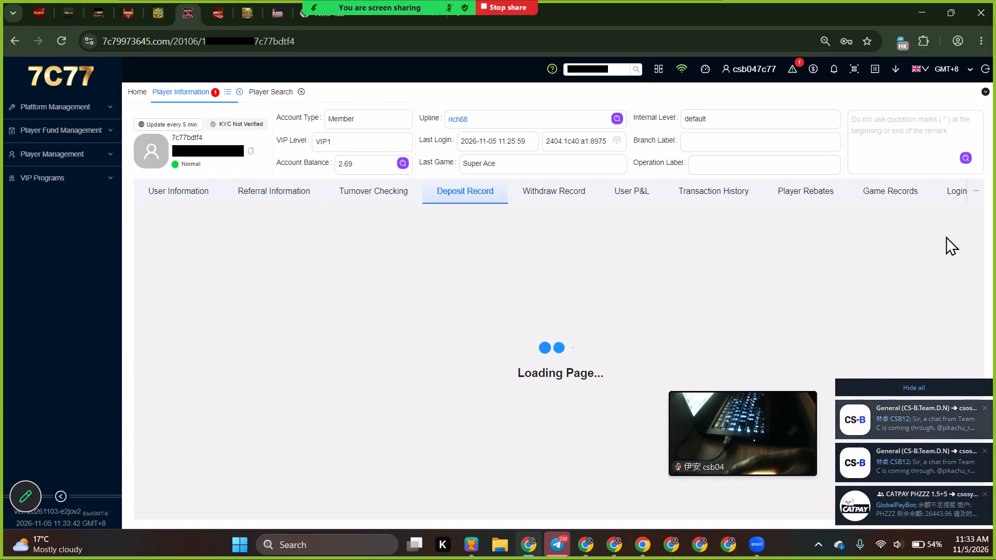
{"action": "left_click", "coordinate": [962, 237]}
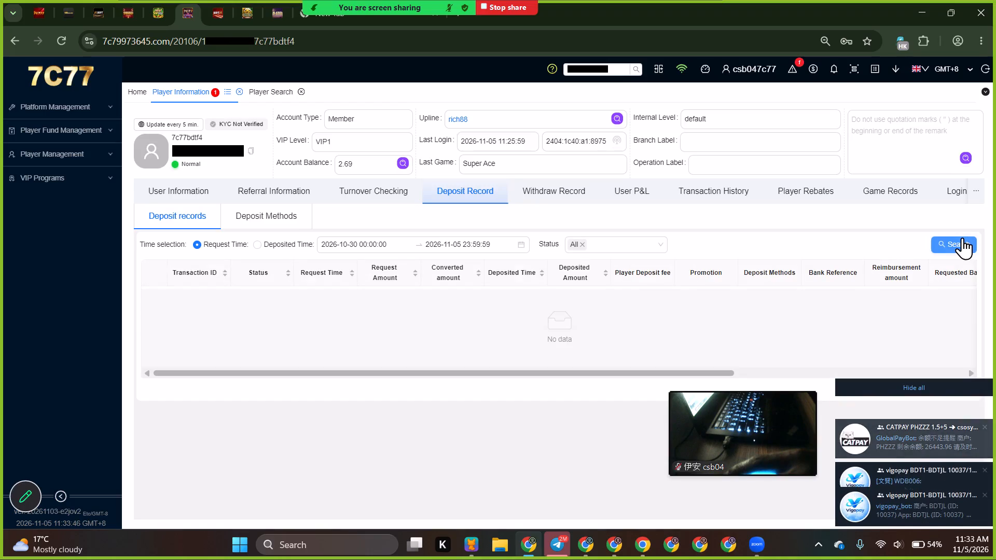
{"action": "left_click", "coordinate": [962, 237]}
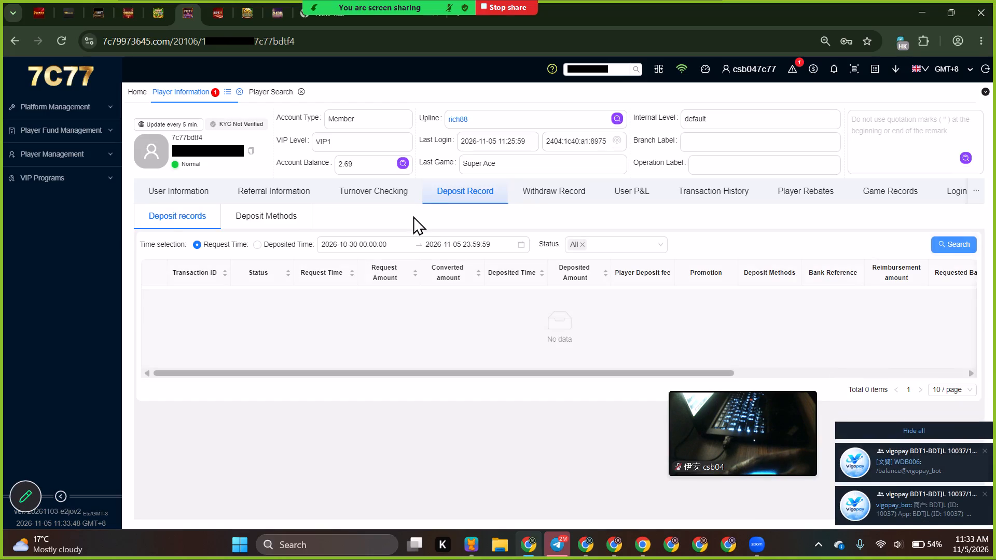
{"action": "left_click", "coordinate": [501, 247]}
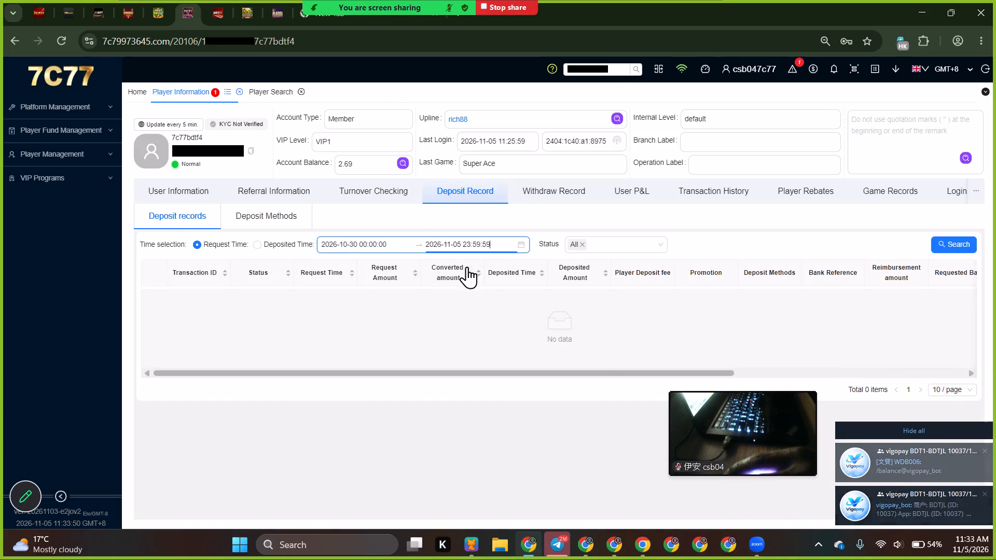
{"action": "left_click", "coordinate": [329, 311]}
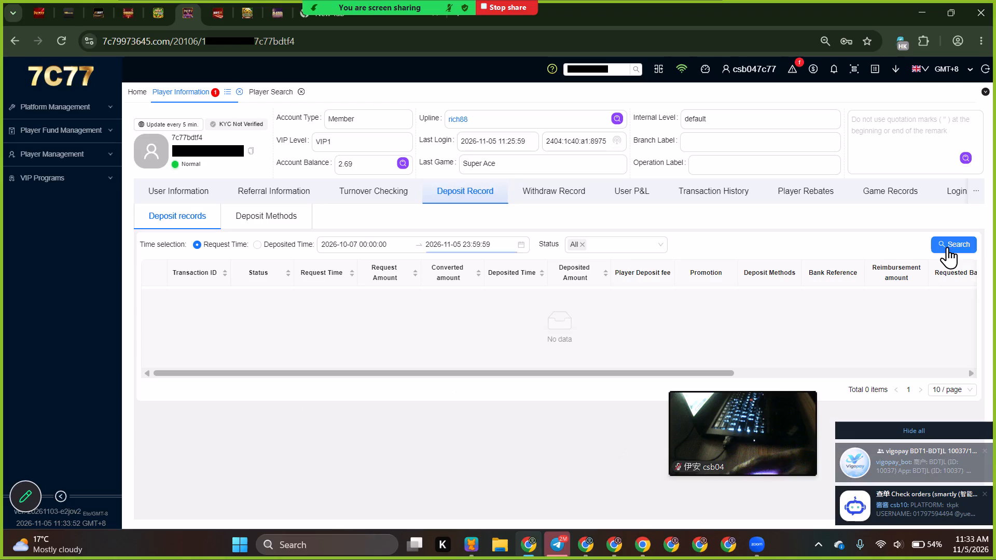
{"action": "left_click", "coordinate": [947, 247]}
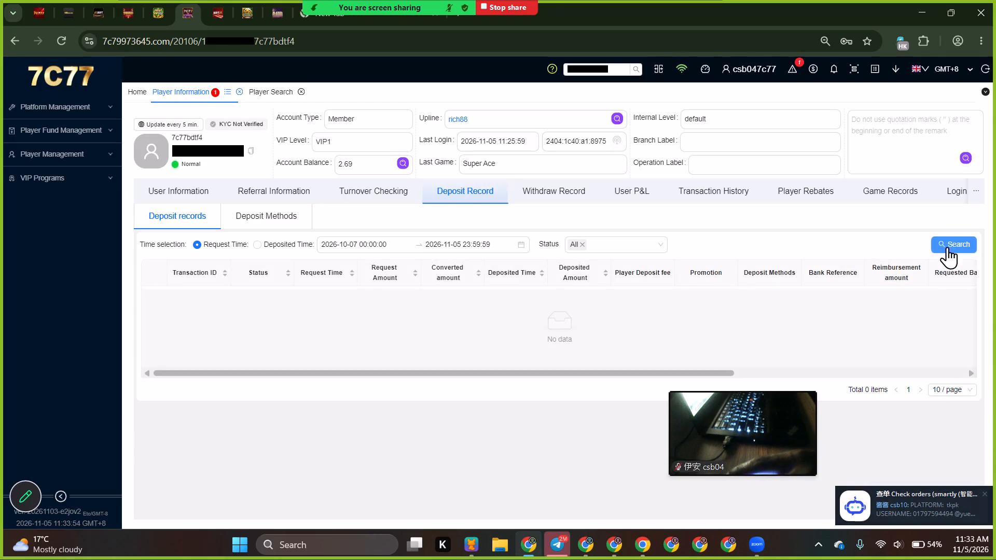
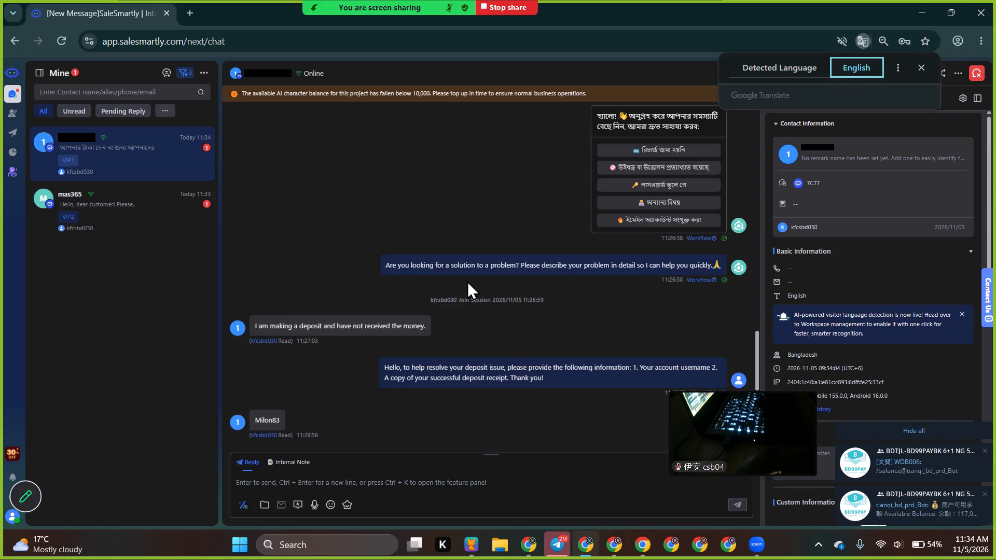
Review the latest messages and payment receipt in the open 7C77 chat about the deposit that was not received.
{"action": "scroll", "coordinate": [467, 281], "scroll_direction": "down", "scroll_amount": 7}
{"action": "scroll", "coordinate": [467, 281], "scroll_direction": "down", "scroll_amount": 15}
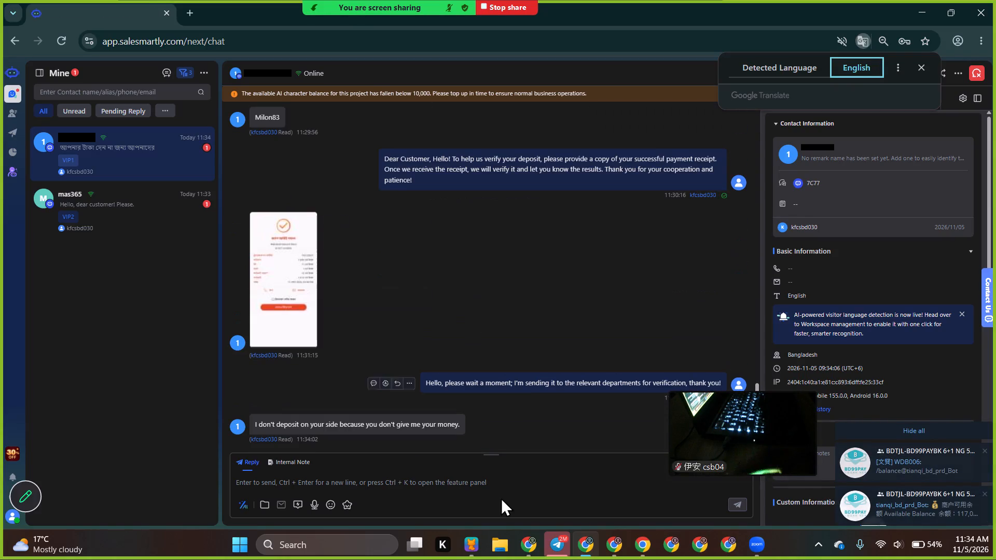
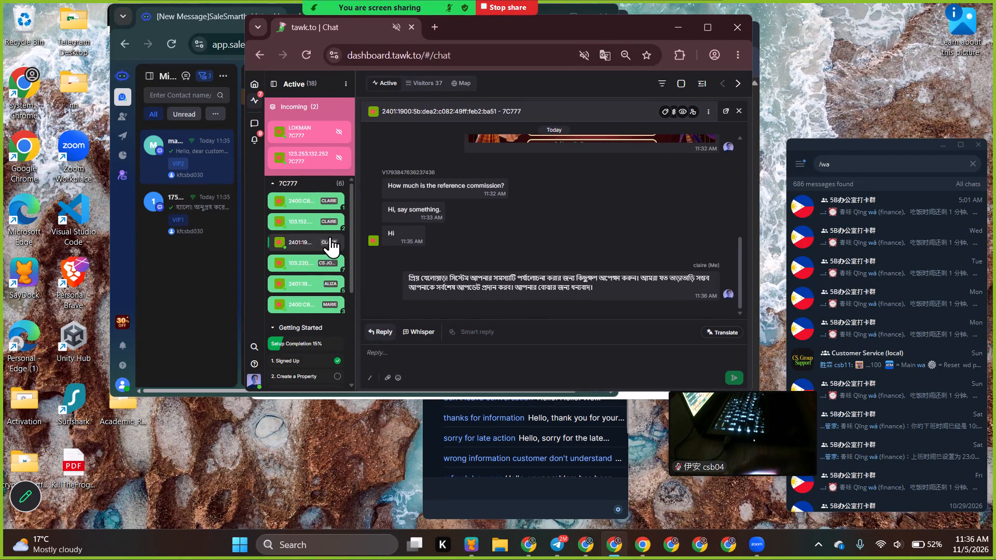
Open the 103.152 7C777 chat and translate the conversation into English to read the customer's latest messages.
{"action": "left_click", "coordinate": [322, 215]}
{"action": "scroll", "coordinate": [467, 245], "scroll_direction": "down", "scroll_amount": 10}
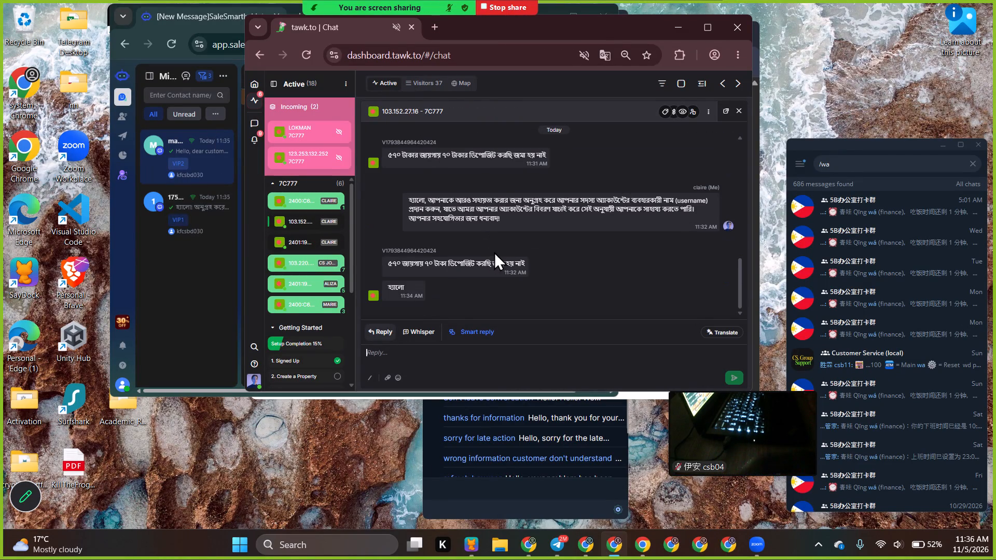
{"action": "right_click", "coordinate": [549, 239]}
{"action": "left_click", "coordinate": [602, 464]}
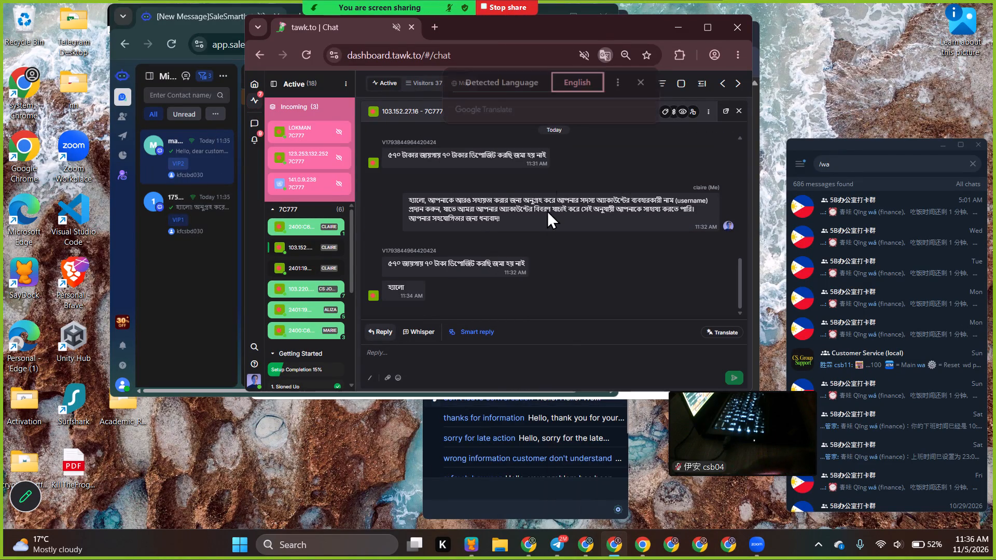
{"action": "left_click", "coordinate": [525, 85]}
{"action": "left_click", "coordinate": [599, 84]}
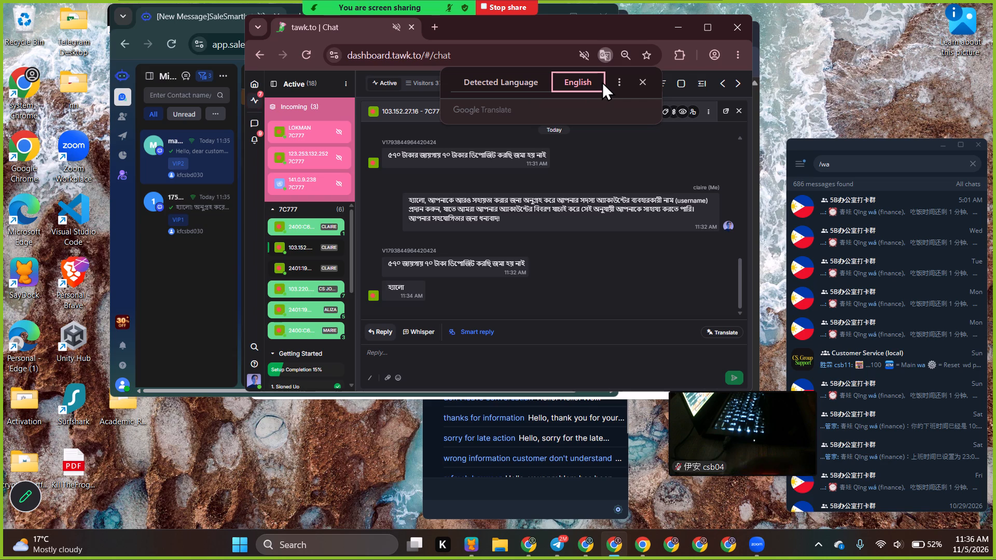
{"action": "scroll", "coordinate": [531, 231], "scroll_direction": "down", "scroll_amount": 7}
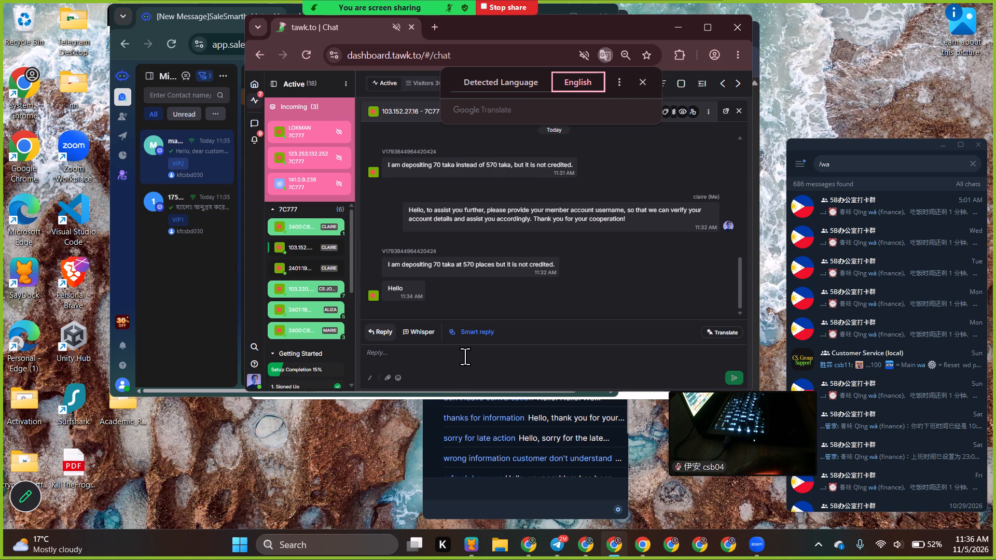
Send the "/home" canned reply in the 103.152 chat, asking for a screenshot of the gaming account homepage.
{"action": "left_click", "coordinate": [465, 356]}
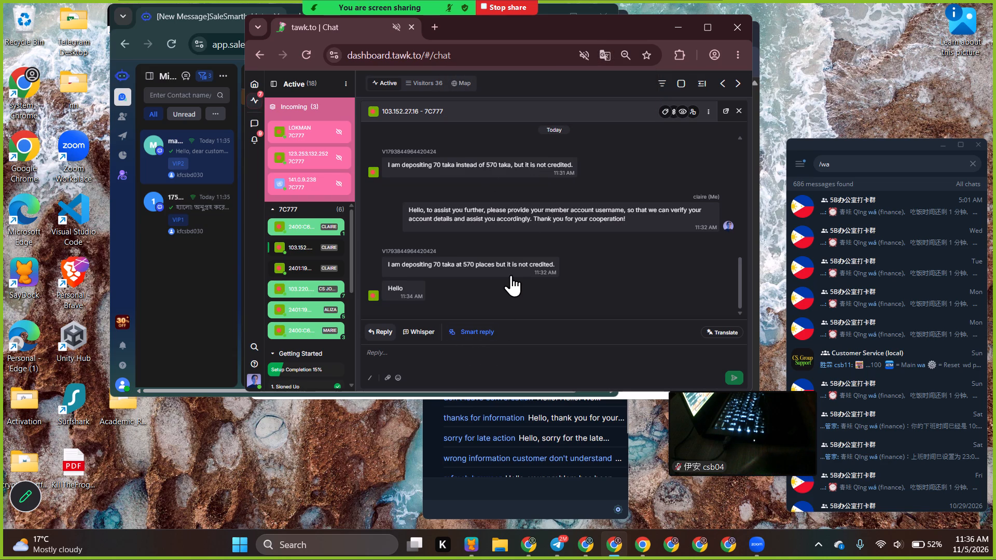
{"action": "scroll", "coordinate": [511, 275], "scroll_direction": "up", "scroll_amount": 4}
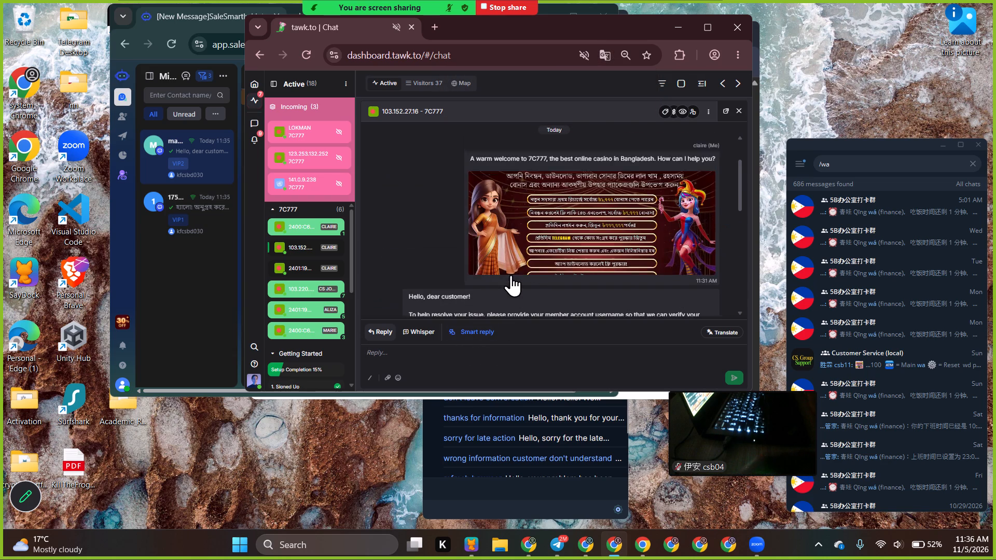
{"action": "scroll", "coordinate": [511, 275], "scroll_direction": "up", "scroll_amount": 3}
{"action": "scroll", "coordinate": [511, 275], "scroll_direction": "down", "scroll_amount": 15}
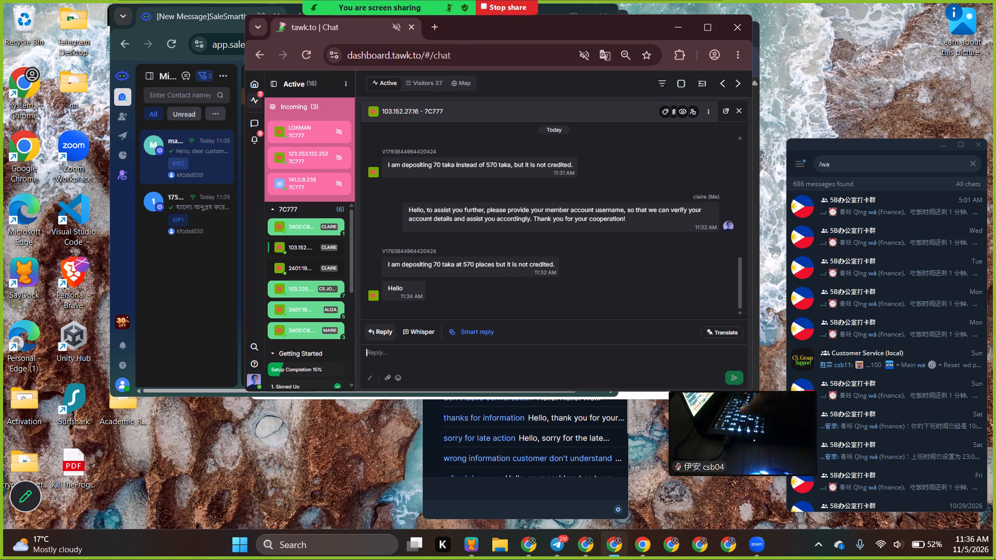
{"action": "type", "text": "/home"}
{"action": "key", "text": "Return"}
{"action": "key", "text": "Return"}
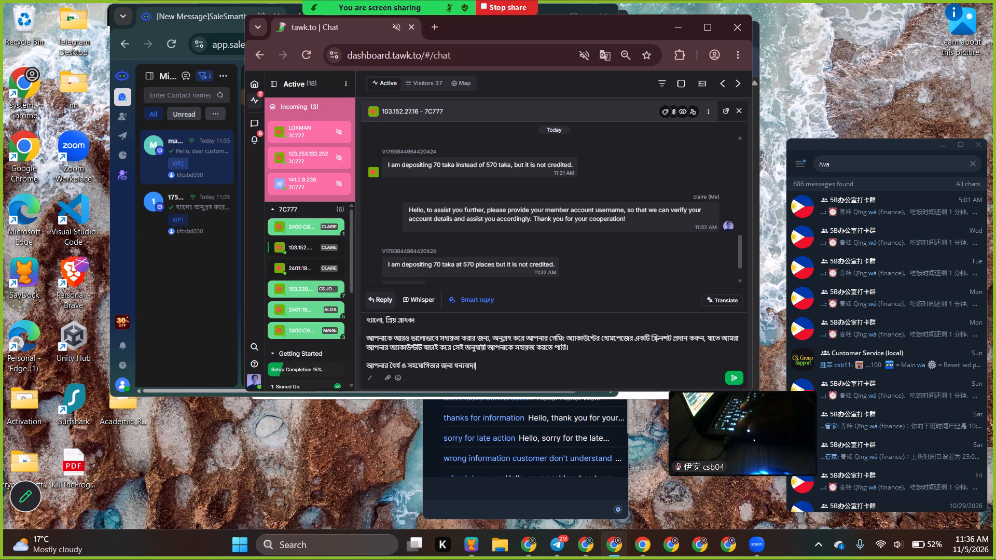
{"action": "left_click", "coordinate": [316, 181]}
{"action": "left_click", "coordinate": [502, 293]}
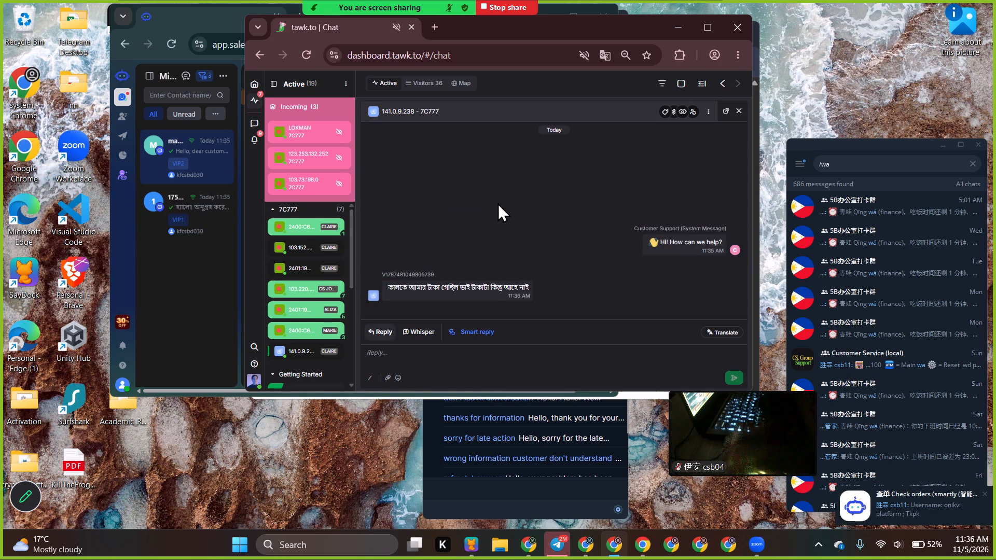
{"action": "type", "text": "/he"}
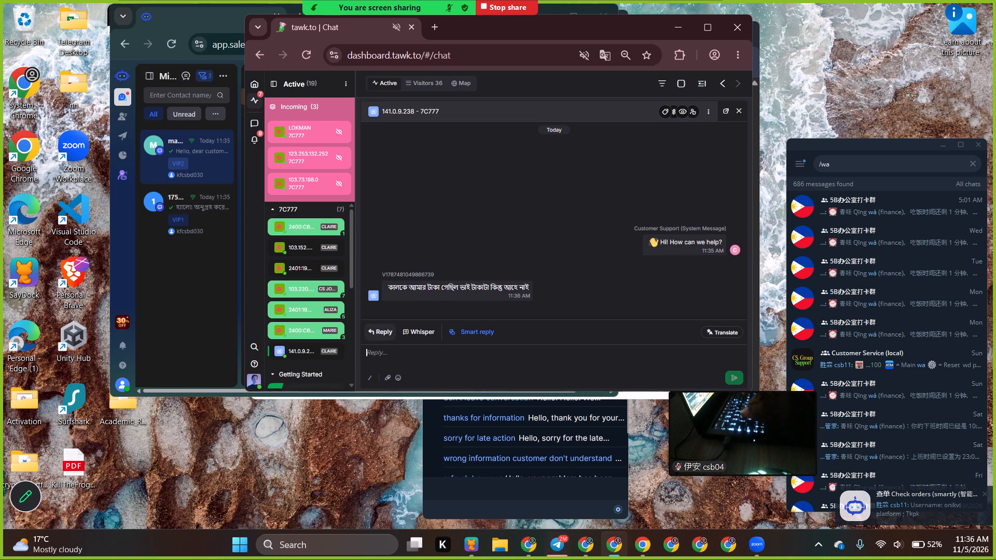
{"action": "type", "text": "/he"}
{"action": "key", "text": "Return"}
{"action": "key", "text": "Return"}
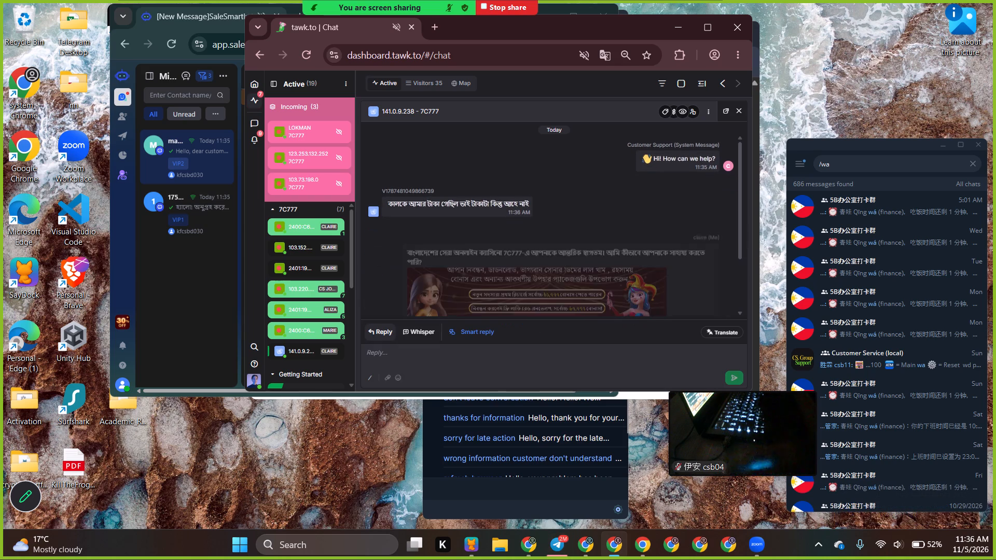
{"action": "scroll", "coordinate": [494, 190], "scroll_direction": "up", "scroll_amount": 6}
{"action": "right_click", "coordinate": [484, 173]}
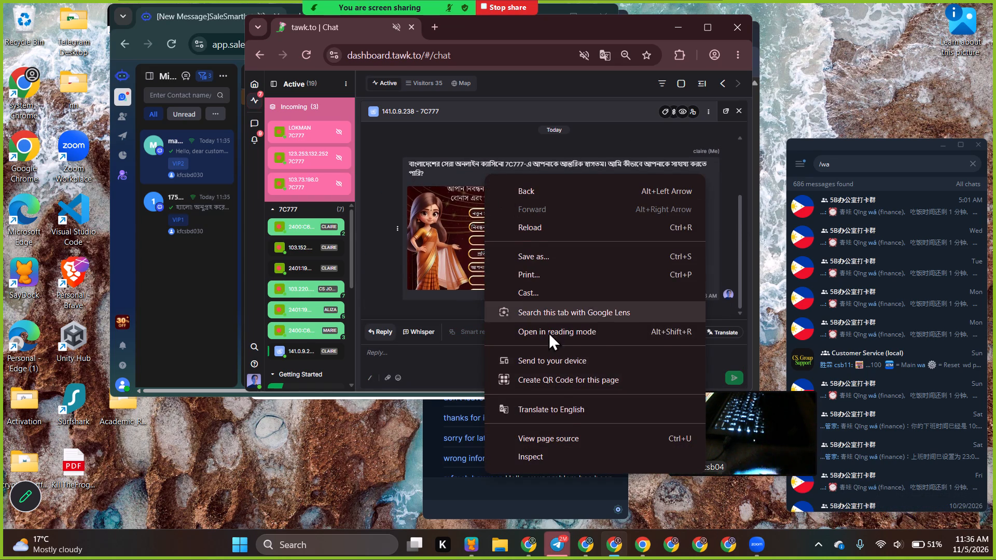
{"action": "left_click", "coordinate": [551, 418]}
{"action": "scroll", "coordinate": [554, 203], "scroll_direction": "up", "scroll_amount": 5}
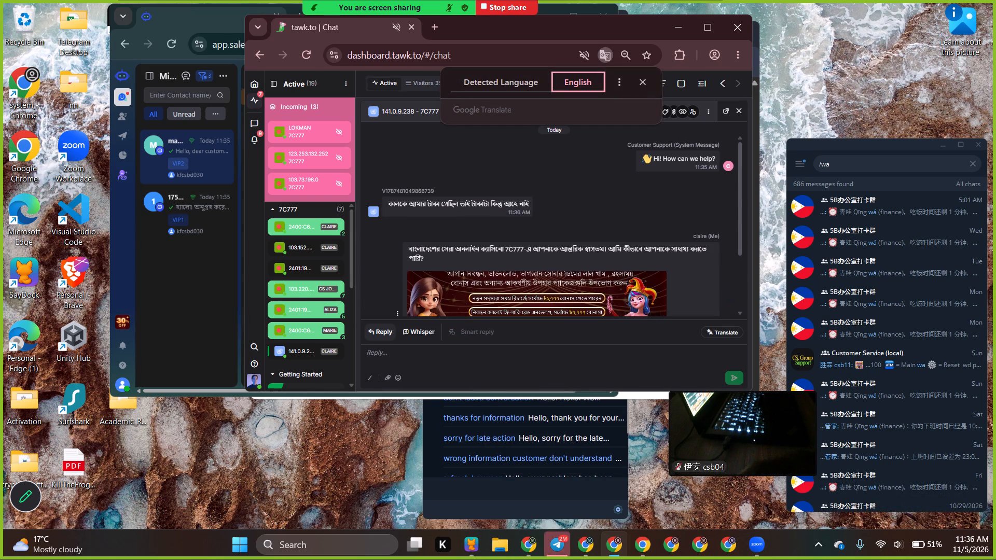
{"action": "scroll", "coordinate": [554, 203], "scroll_direction": "up", "scroll_amount": 1}
{"action": "left_click", "coordinate": [480, 75]}
{"action": "left_click", "coordinate": [560, 76]}
{"action": "scroll", "coordinate": [421, 236], "scroll_direction": "down", "scroll_amount": 3}
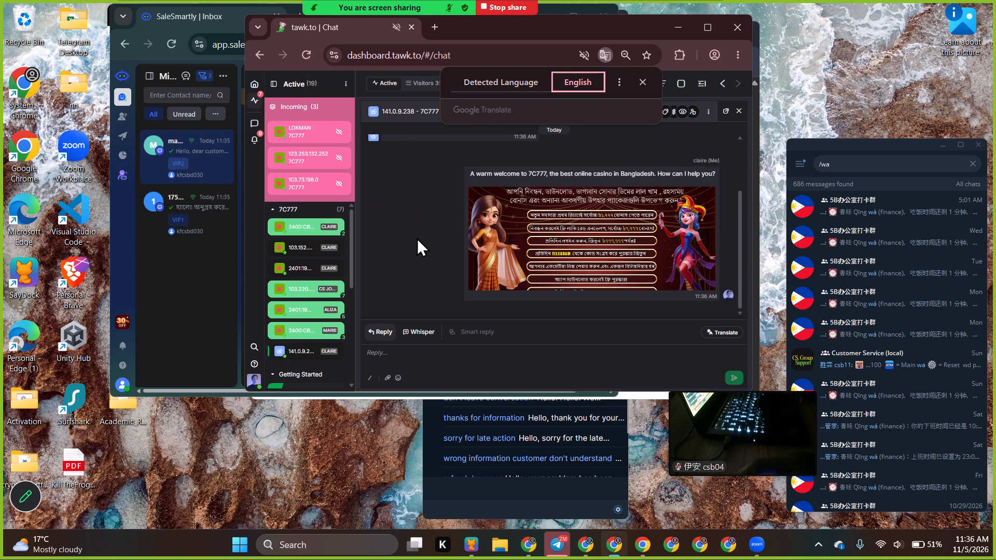
{"action": "scroll", "coordinate": [417, 237], "scroll_direction": "down", "scroll_amount": 1}
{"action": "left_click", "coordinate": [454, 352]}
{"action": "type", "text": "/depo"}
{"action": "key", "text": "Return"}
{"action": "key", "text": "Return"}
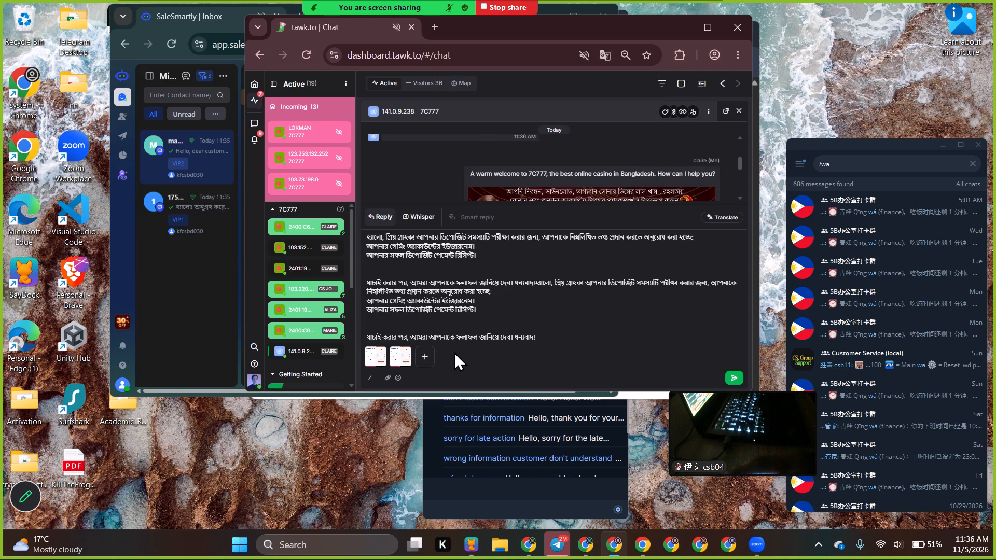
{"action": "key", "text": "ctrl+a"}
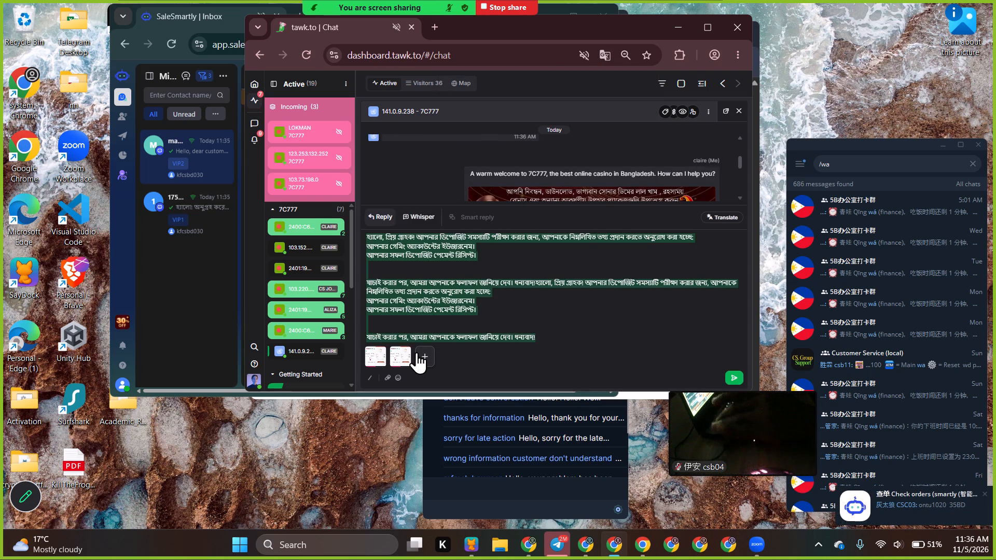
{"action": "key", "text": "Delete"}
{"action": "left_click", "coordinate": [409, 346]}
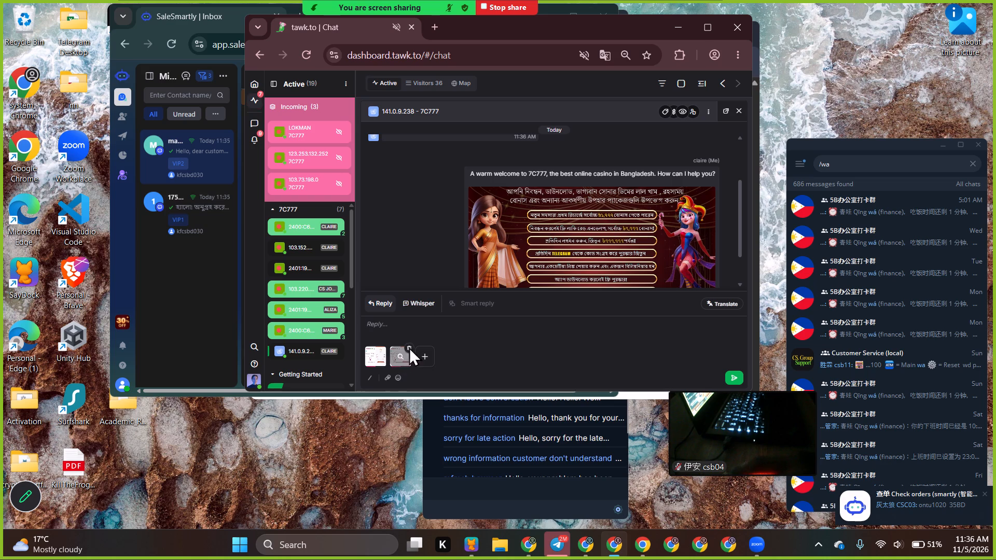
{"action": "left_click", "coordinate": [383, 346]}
Send the "/depo" canned reply in the 141.0.9.238 chat, requesting the account username and the successful deposit payment receipt.
{"action": "scroll", "coordinate": [444, 220], "scroll_direction": "down", "scroll_amount": 6}
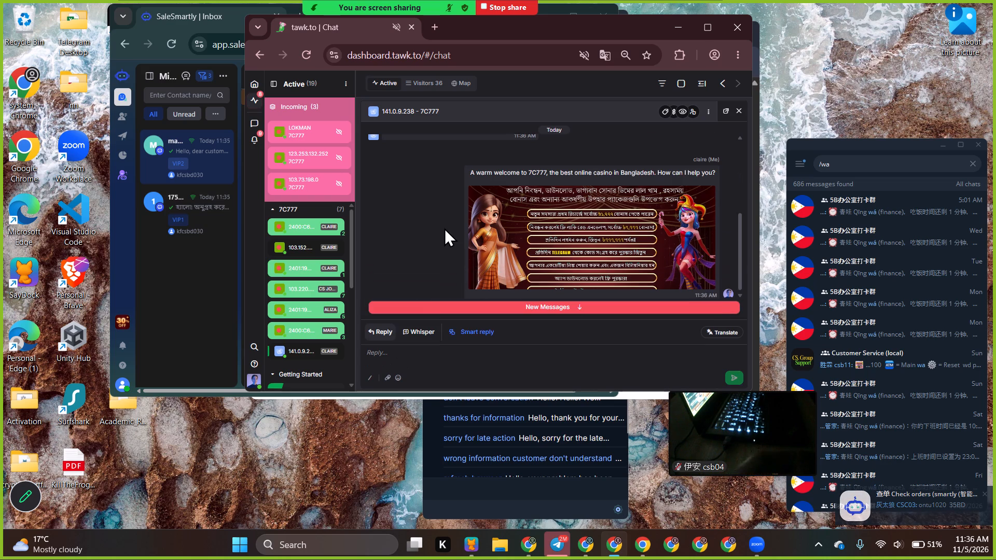
{"action": "scroll", "coordinate": [444, 228], "scroll_direction": "down", "scroll_amount": 8}
{"action": "left_click", "coordinate": [413, 346]}
{"action": "type", "text": "/depo"}
{"action": "key", "text": "Return"}
{"action": "key", "text": "Return"}
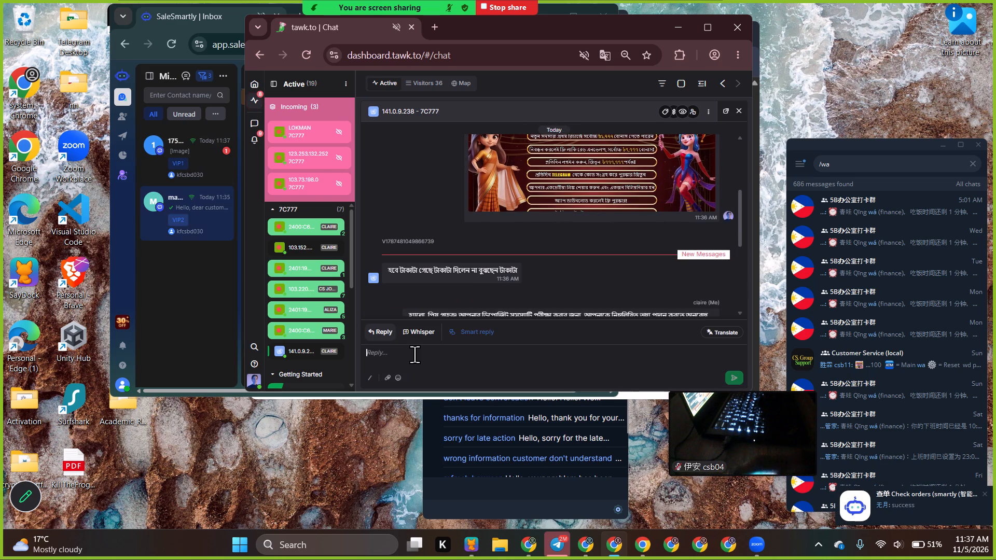
{"action": "left_click", "coordinate": [307, 184]}
{"action": "left_click", "coordinate": [506, 297]}
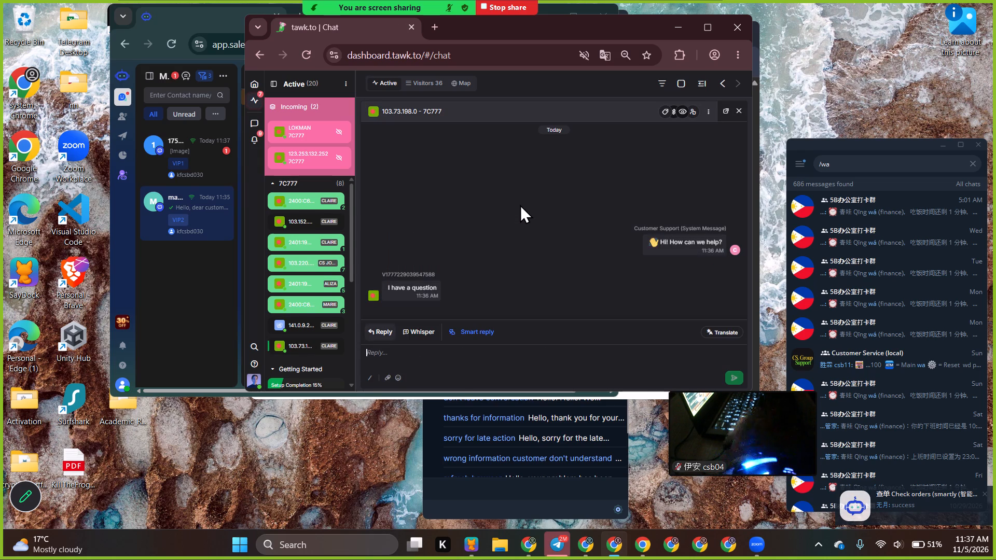
{"action": "type", "text": "/he"}
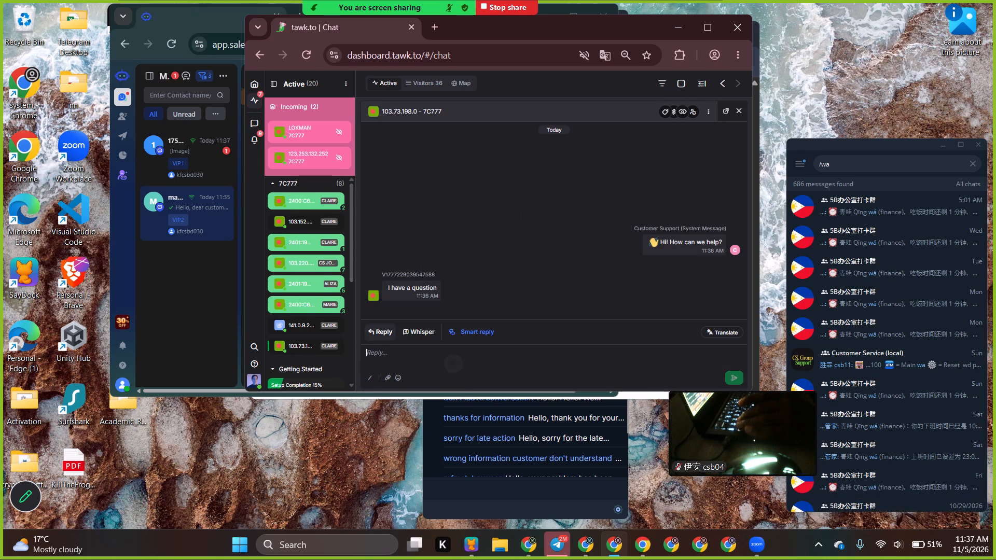
{"action": "type", "text": "/he"}
{"action": "key", "text": "Return"}
{"action": "key", "text": "Return"}
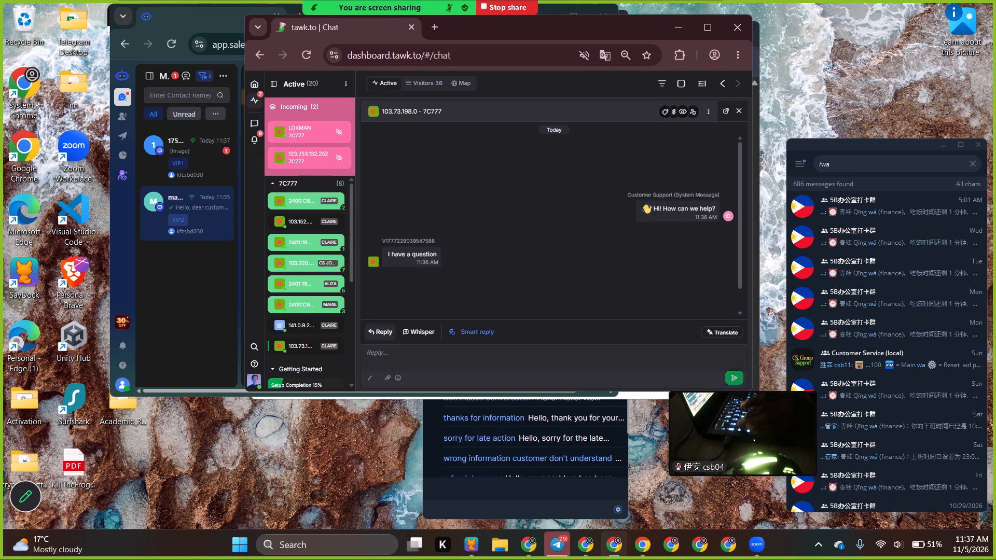
{"action": "left_click", "coordinate": [311, 202]}
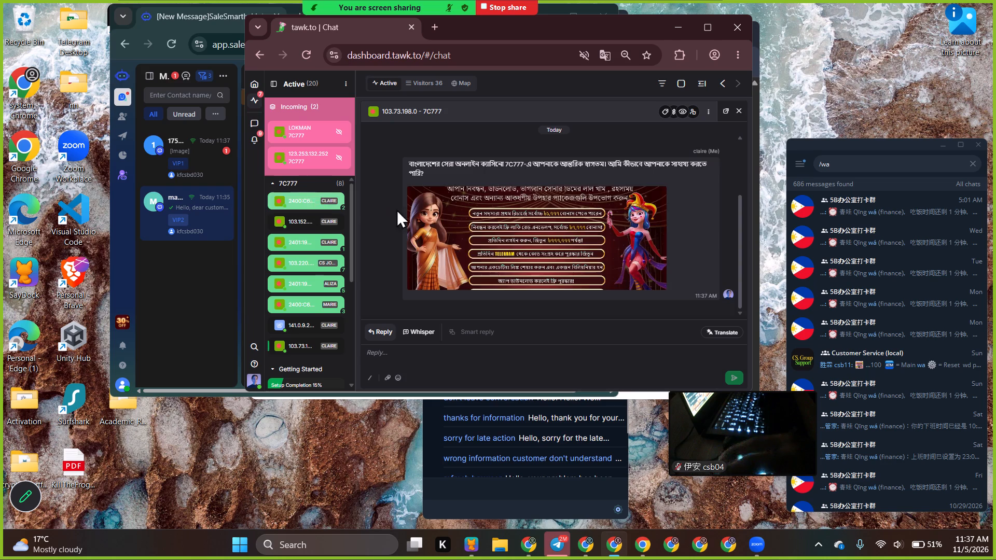
{"action": "scroll", "coordinate": [479, 243], "scroll_direction": "down", "scroll_amount": 5}
{"action": "right_click", "coordinate": [493, 225]}
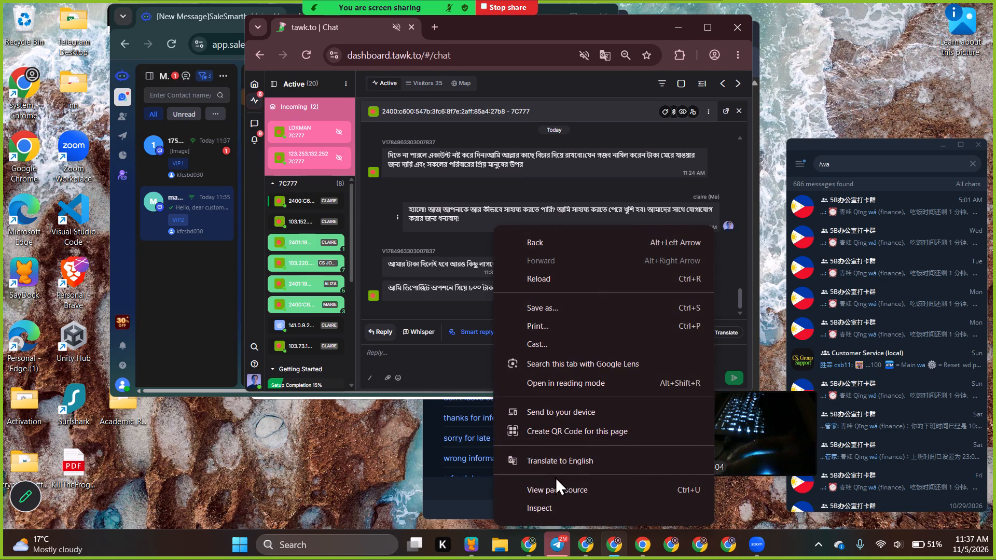
{"action": "left_click", "coordinate": [557, 458]}
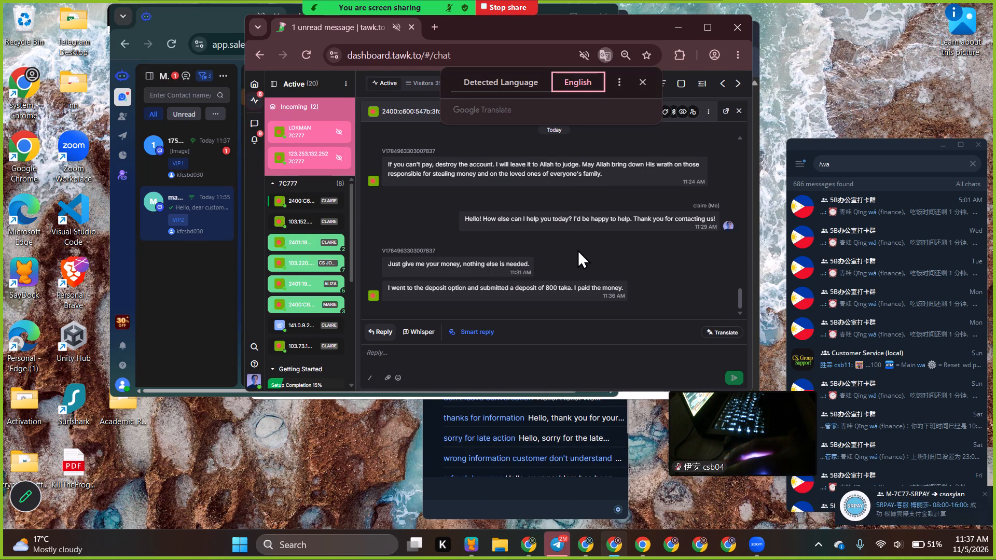
{"action": "scroll", "coordinate": [577, 240], "scroll_direction": "up", "scroll_amount": 2}
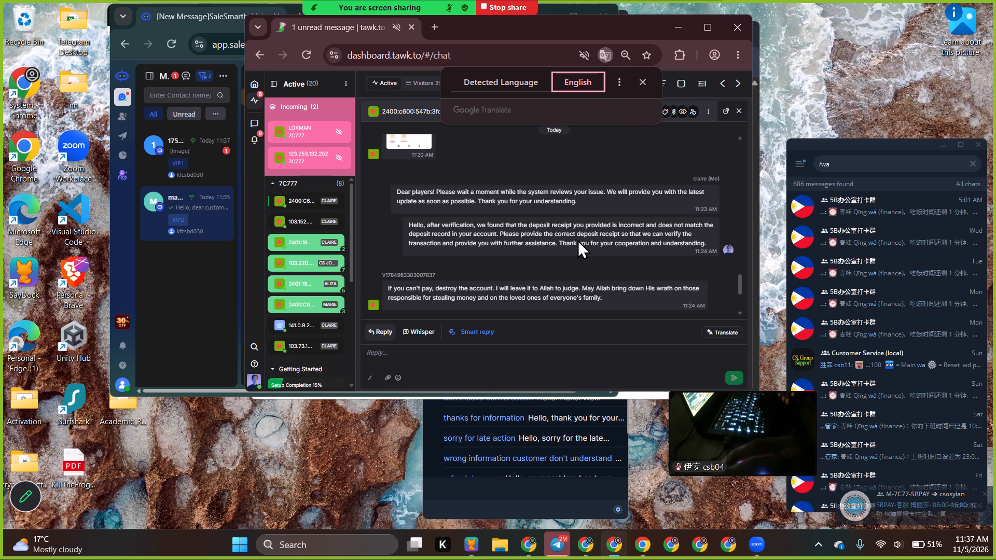
{"action": "scroll", "coordinate": [577, 240], "scroll_direction": "up", "scroll_amount": 1}
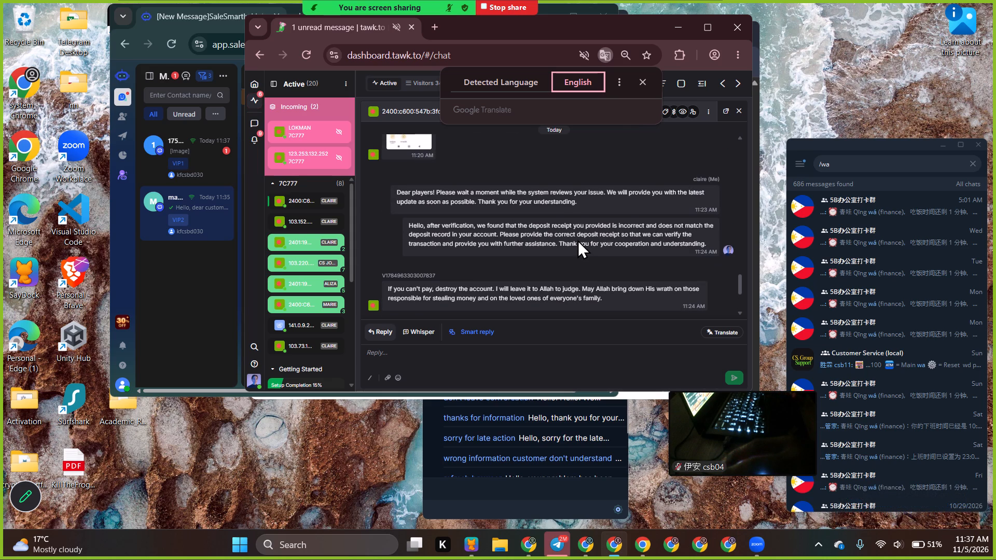
Send the "/2inc" canned reply to the 2400:c600 customer who says they deposited 800 taka.
{"action": "scroll", "coordinate": [577, 240], "scroll_direction": "down", "scroll_amount": 6}
{"action": "left_click", "coordinate": [537, 348]}
{"action": "type", "text": "/2inc"}
{"action": "key", "text": "Return"}
{"action": "key", "text": "Return"}
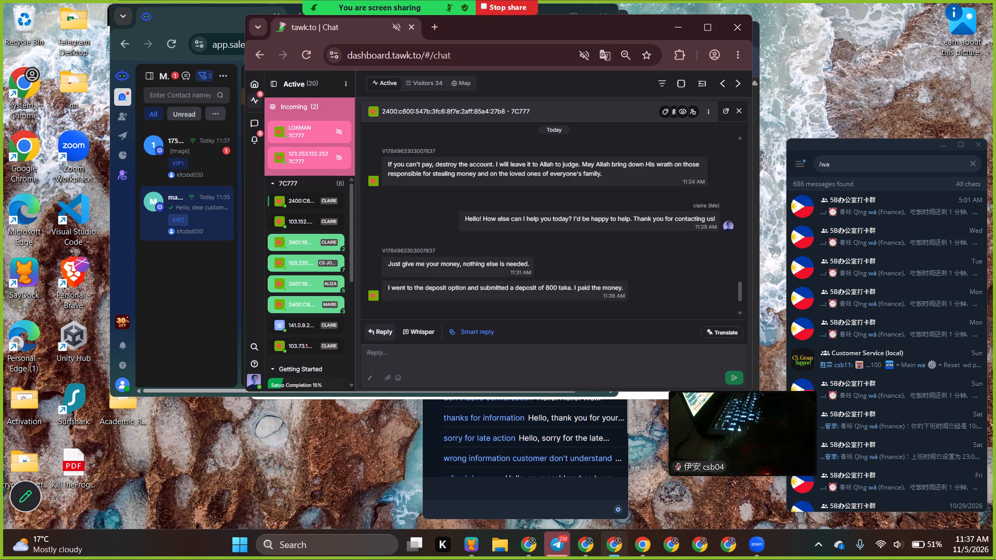
Close the 103.220 chat and the following open chats that are handled by other agents or whose visitors have left.
{"action": "left_click", "coordinate": [325, 260]}
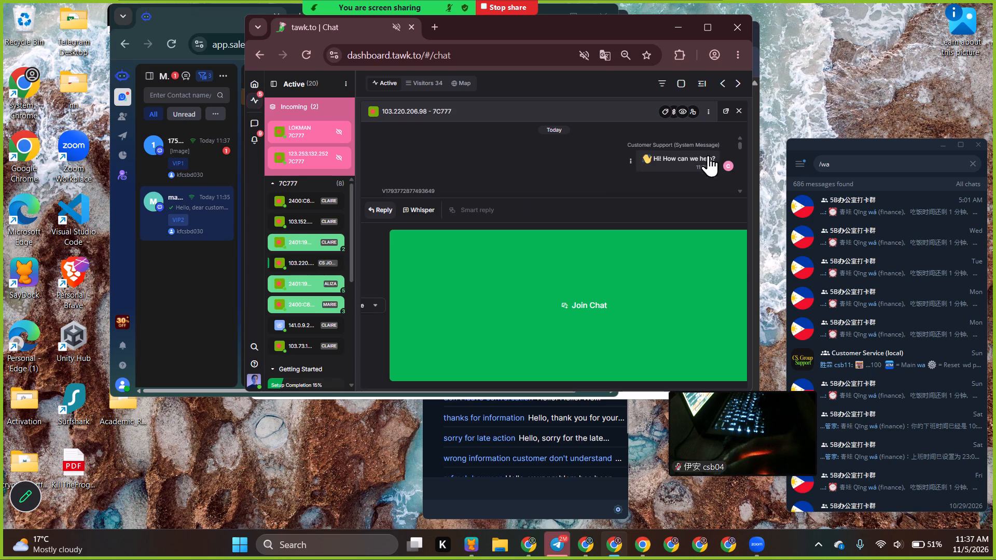
{"action": "left_click", "coordinate": [743, 109]}
{"action": "left_click", "coordinate": [742, 109]}
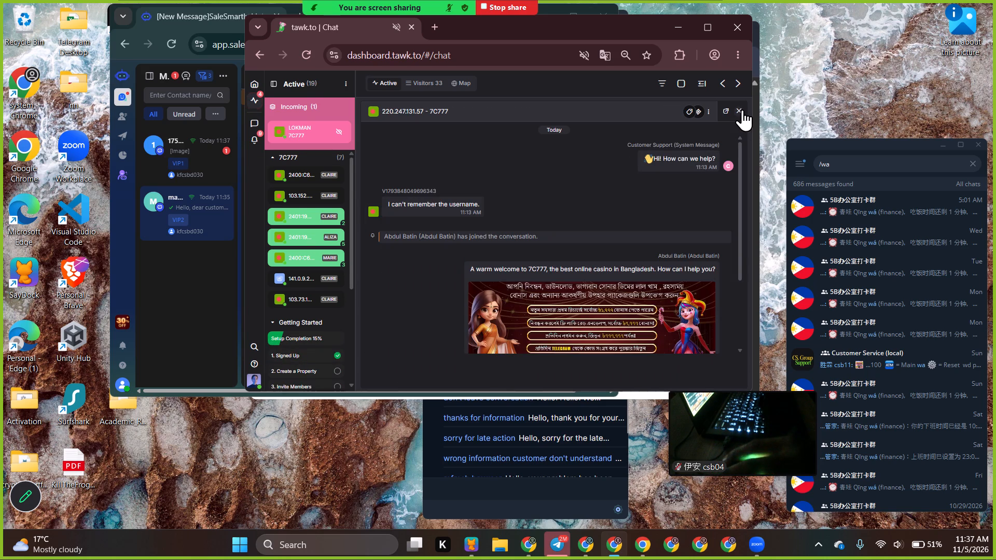
{"action": "left_click", "coordinate": [742, 109]}
{"action": "left_click", "coordinate": [742, 109]}
{"action": "left_click", "coordinate": [742, 109]}
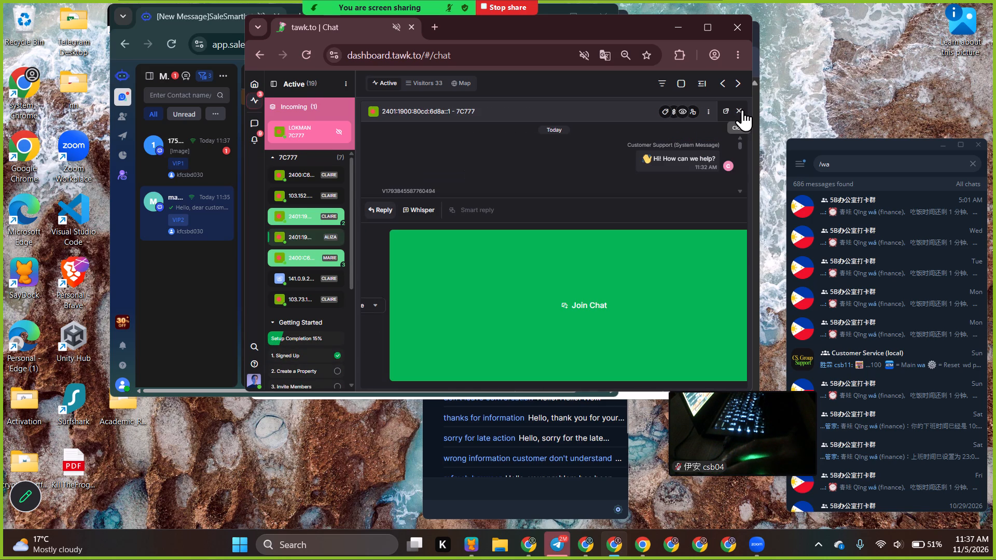
{"action": "left_click", "coordinate": [742, 109]}
{"action": "left_click", "coordinate": [742, 109]}
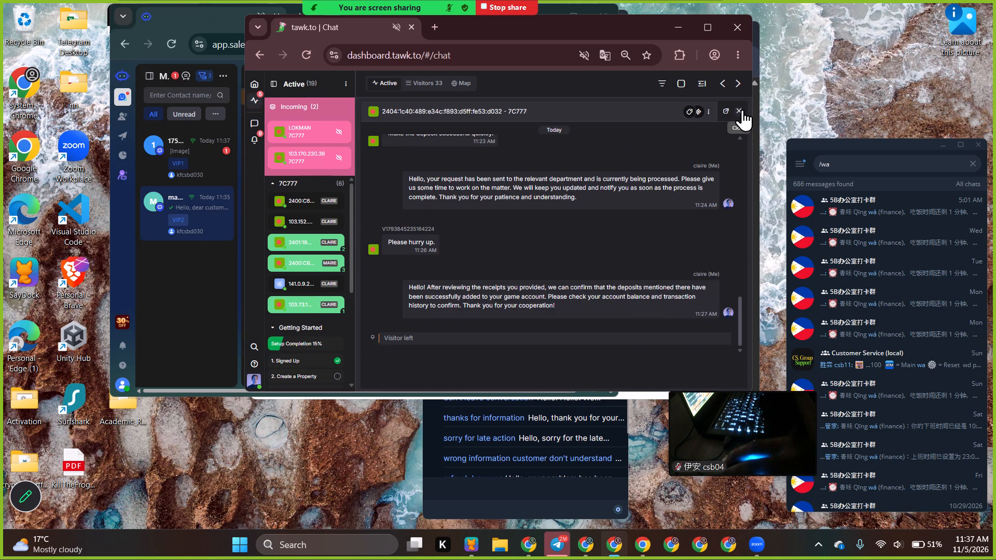
{"action": "left_click", "coordinate": [742, 109]}
{"action": "left_click", "coordinate": [742, 109]}
{"action": "left_click", "coordinate": [742, 109]}
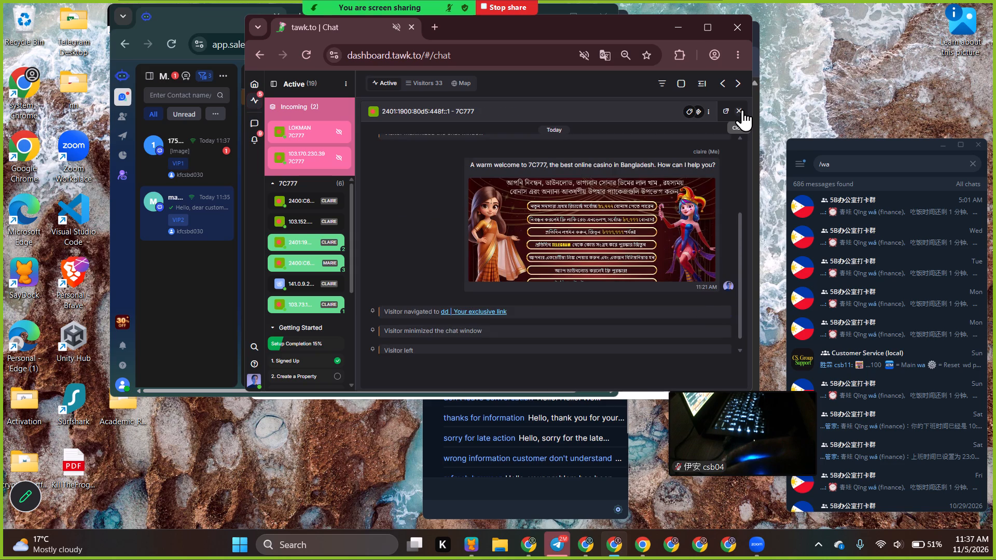
{"action": "left_click", "coordinate": [742, 109]}
{"action": "scroll", "coordinate": [558, 293], "scroll_direction": "down", "scroll_amount": 3}
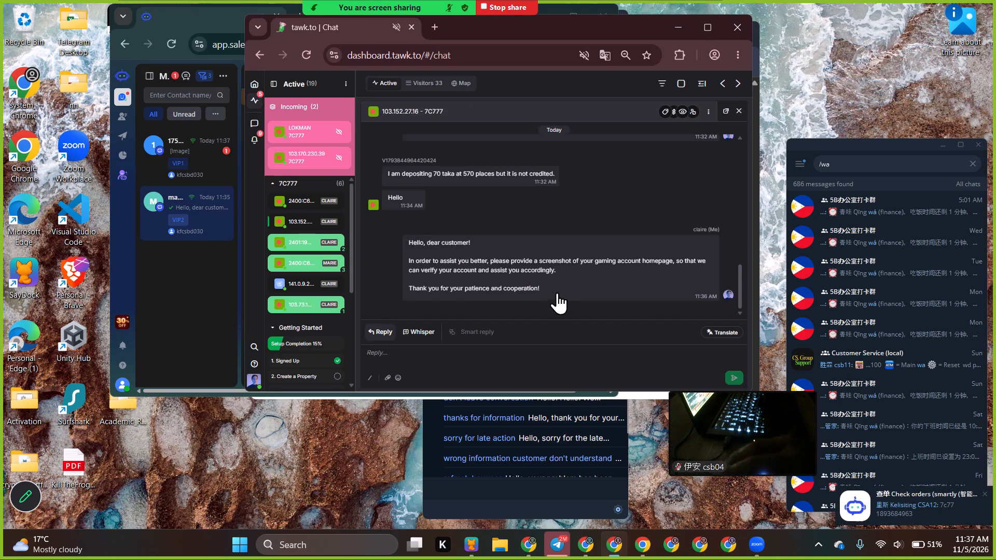
{"action": "scroll", "coordinate": [557, 292], "scroll_direction": "down", "scroll_amount": 2}
{"action": "left_click", "coordinate": [301, 136]}
{"action": "left_click", "coordinate": [551, 308]}
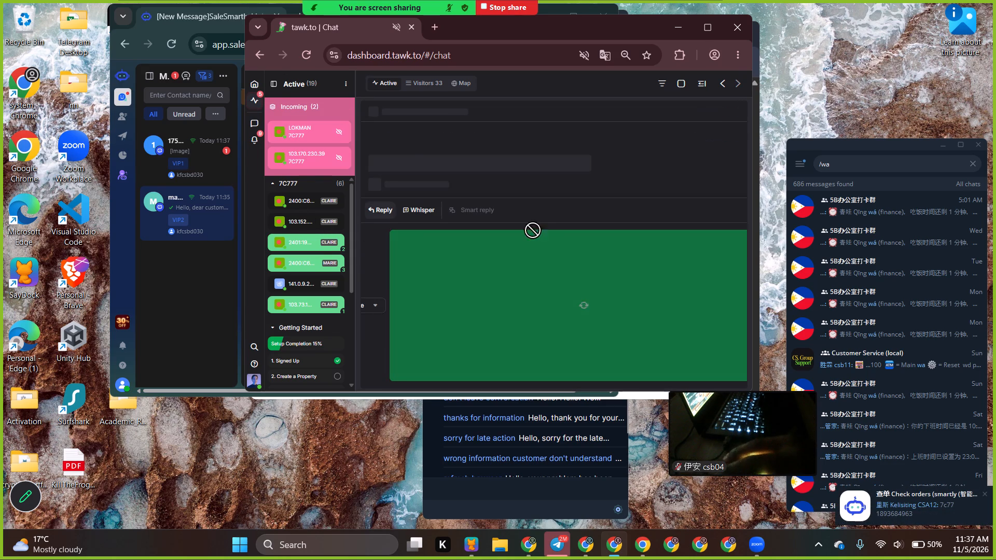
{"action": "type", "text": "/he"}
{"action": "key", "text": "Return"}
{"action": "key", "text": "Return"}
{"action": "type", "text": "/wai"}
{"action": "key", "text": "Return"}
{"action": "key", "text": "Return"}
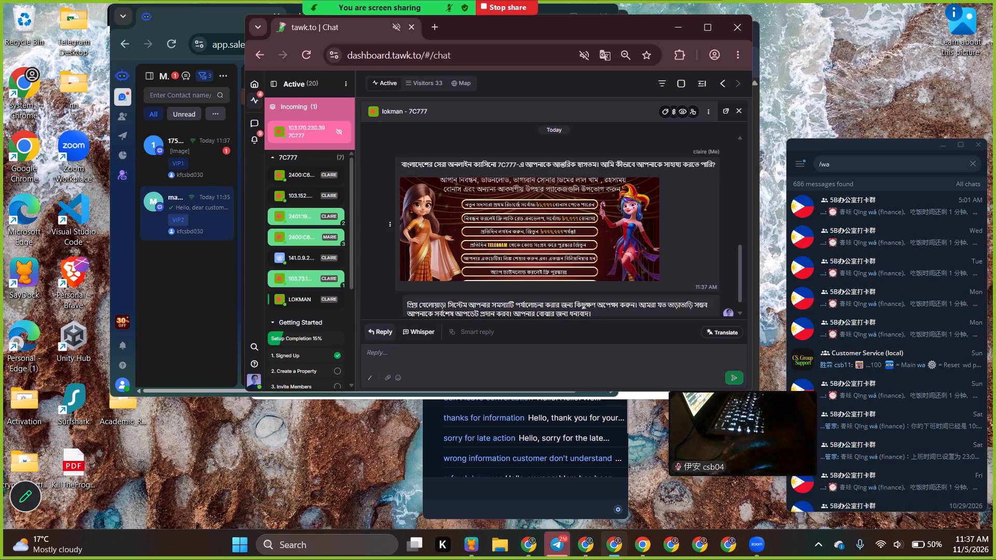
{"action": "left_click", "coordinate": [305, 124]}
{"action": "left_click", "coordinate": [482, 267]}
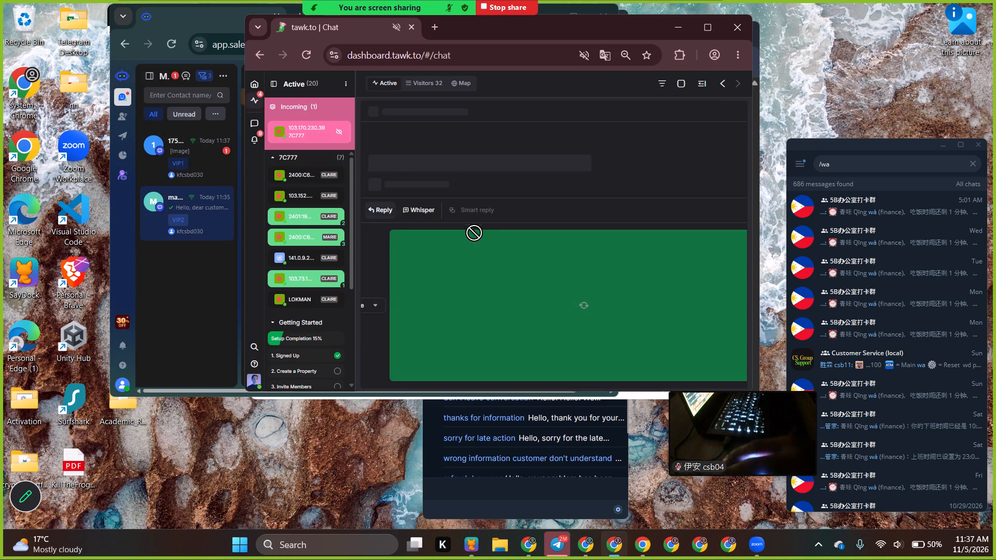
{"action": "type", "text": "/he"}
{"action": "key", "text": "Return"}
{"action": "key", "text": "Return"}
{"action": "right_click", "coordinate": [495, 178]}
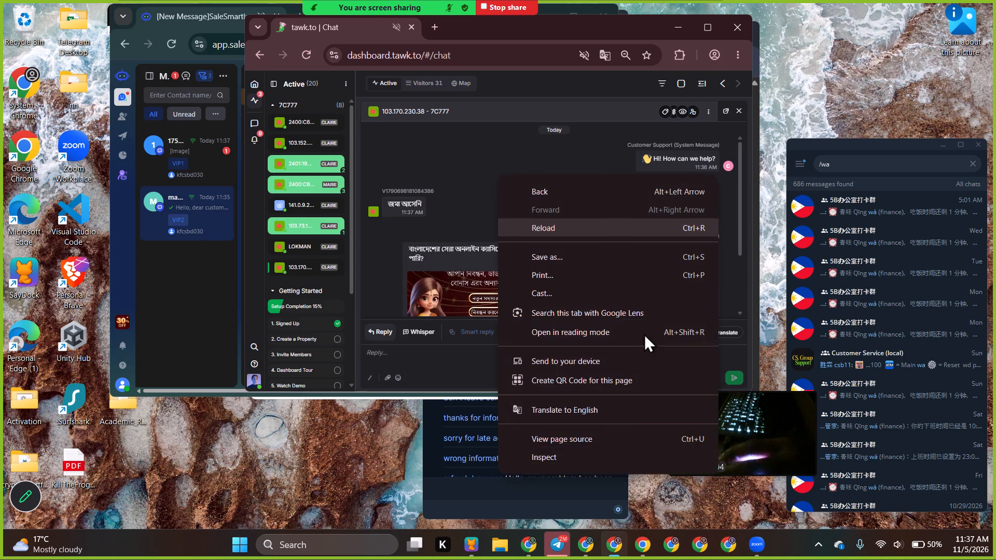
{"action": "left_click", "coordinate": [616, 402]}
{"action": "left_click", "coordinate": [512, 82]}
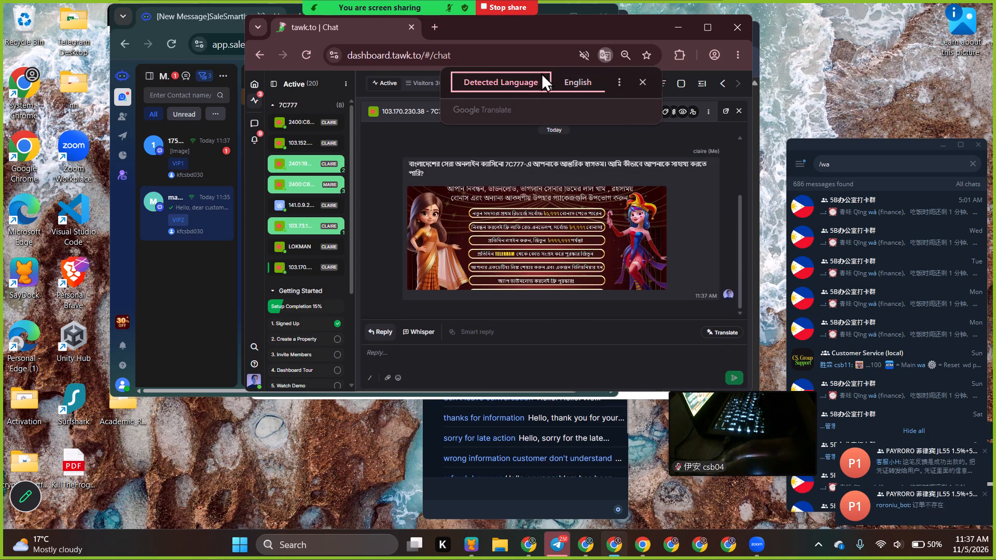
{"action": "left_click", "coordinate": [582, 71]}
{"action": "left_click", "coordinate": [579, 75]}
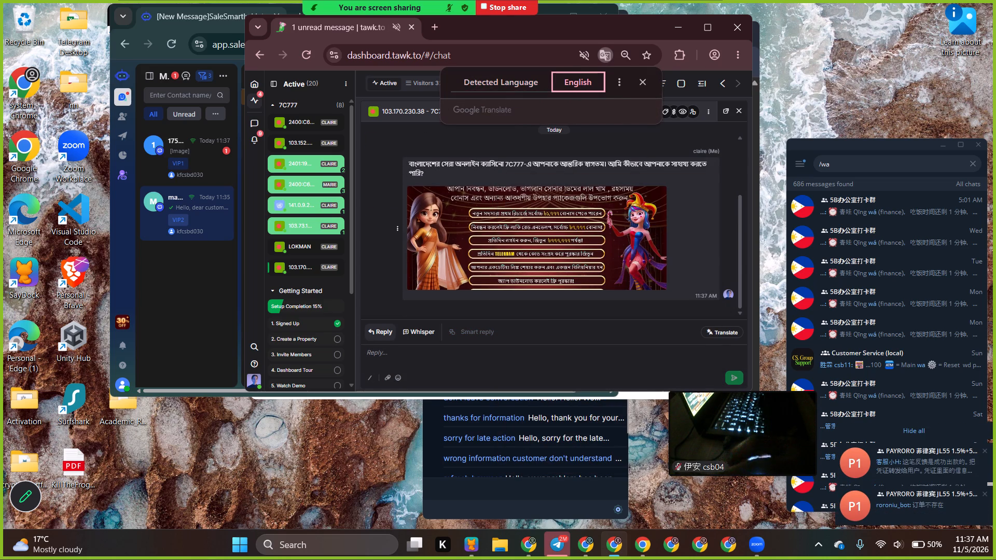
{"action": "scroll", "coordinate": [519, 225], "scroll_direction": "up", "scroll_amount": 1}
{"action": "left_click", "coordinate": [463, 361]}
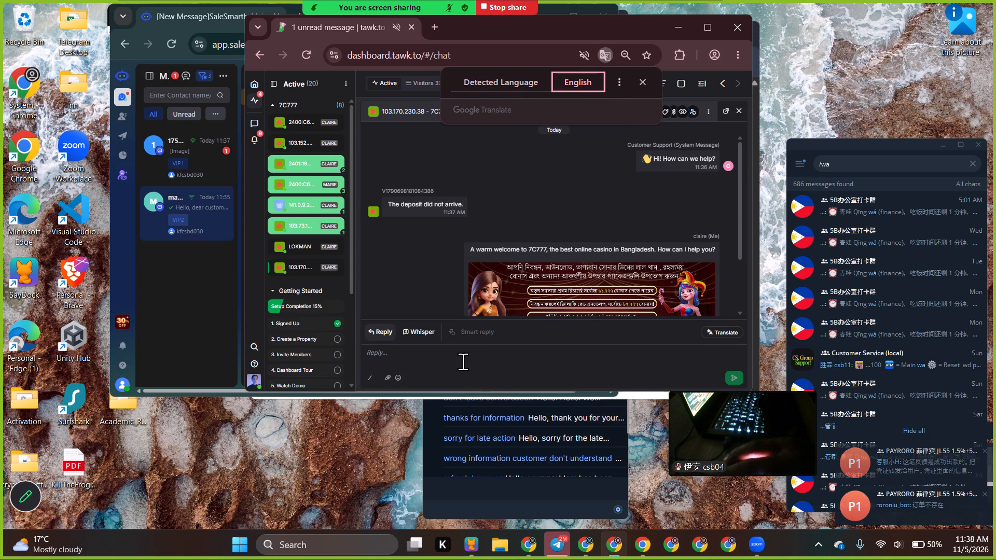
{"action": "type", "text": "/depo"}
{"action": "key", "text": "Return"}
{"action": "key", "text": "Return"}
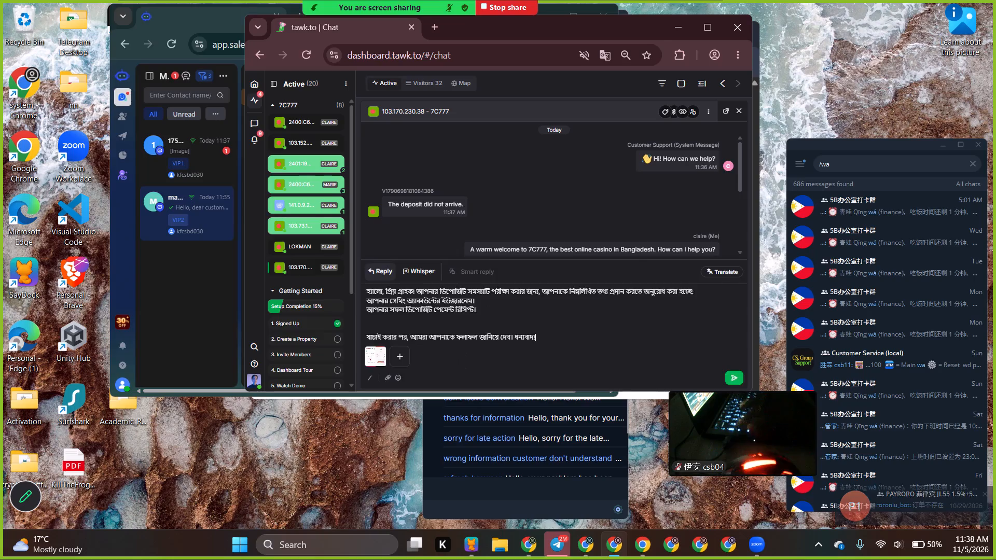
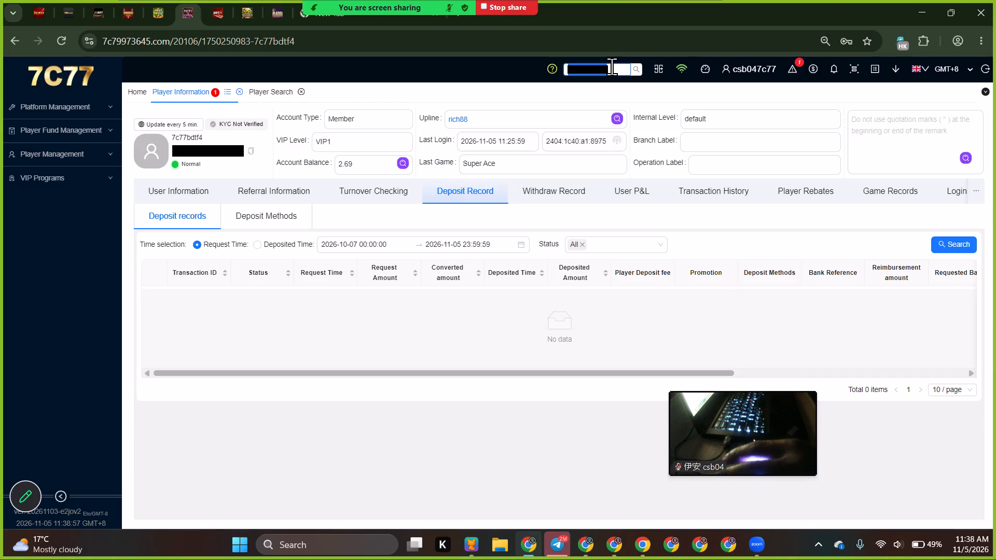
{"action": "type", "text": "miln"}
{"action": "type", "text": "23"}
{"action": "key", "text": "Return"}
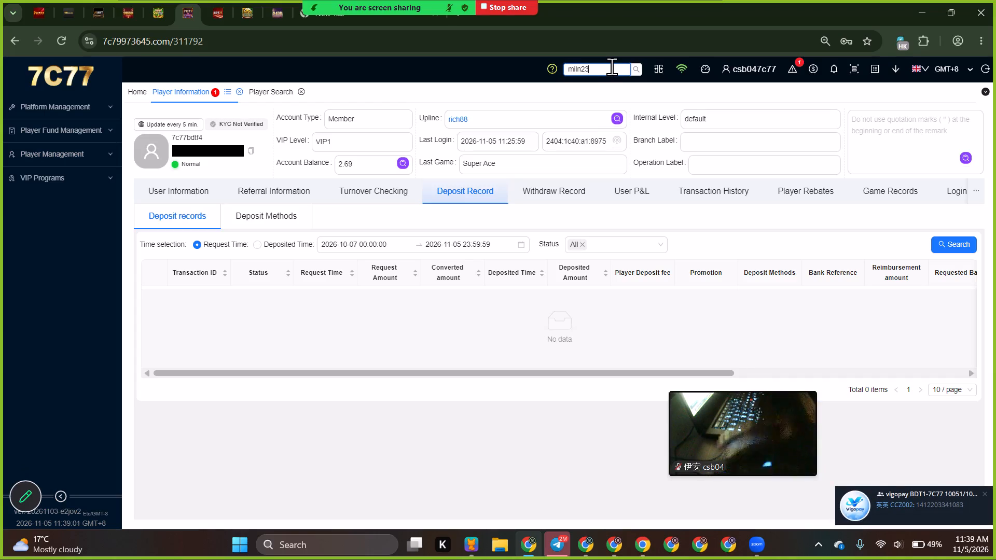
{"action": "left_click", "coordinate": [580, 71]}
{"action": "key", "text": "Left"}
{"action": "key", "text": "o"}
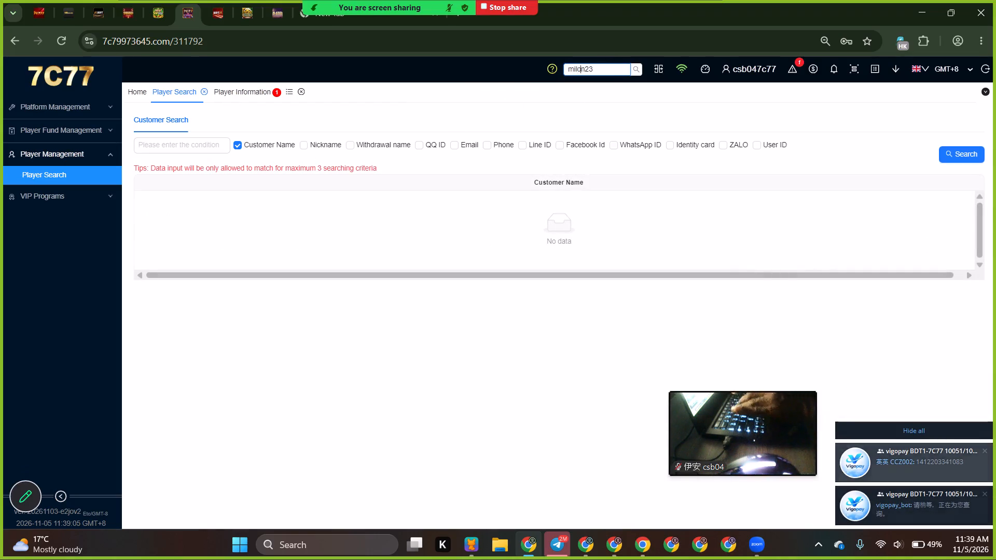
{"action": "key", "text": "Return"}
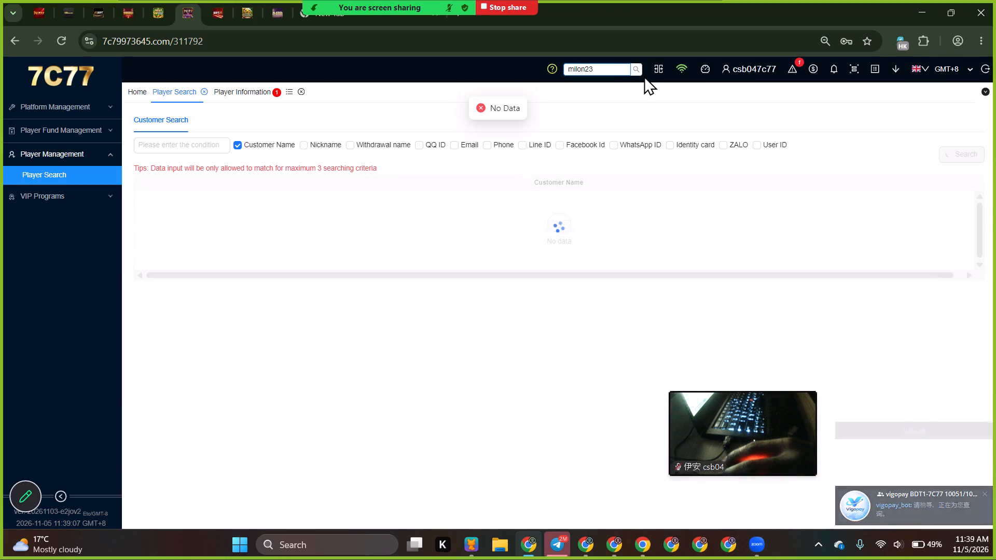
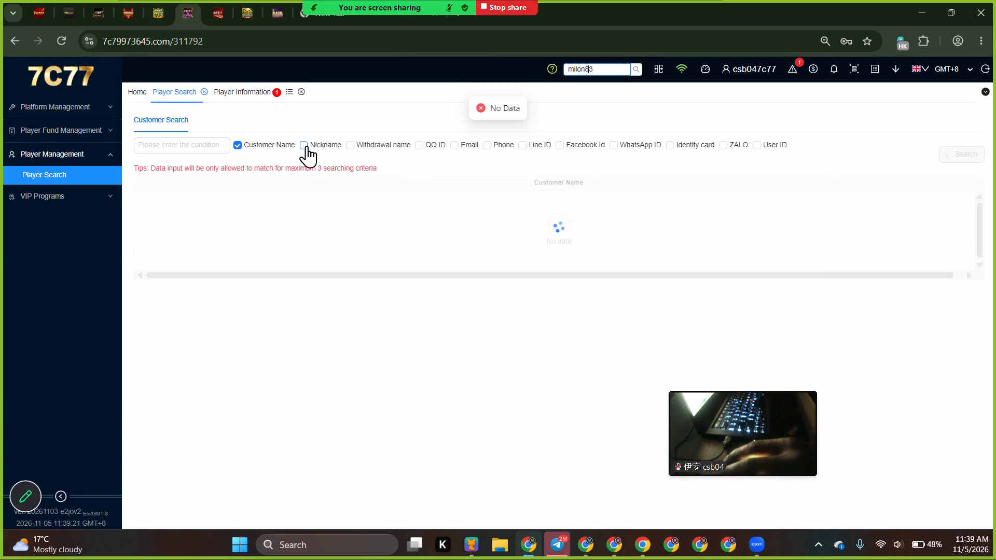
Add Nickname to the customer search criteria and run the player search.
{"action": "left_click", "coordinate": [307, 146]}
{"action": "left_click", "coordinate": [952, 149]}
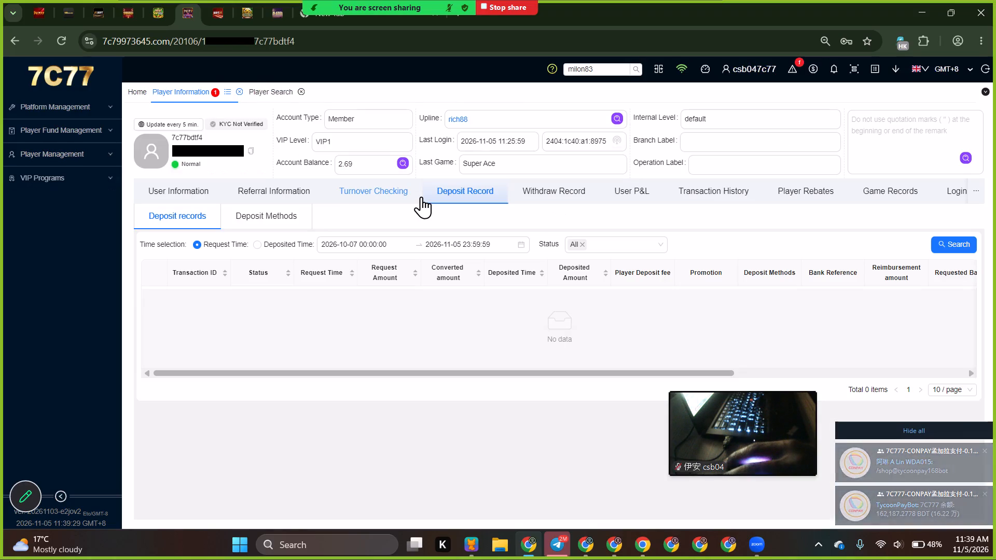
Check the opened player's deposit records, with the request time range set to the last 30 days.
{"action": "left_click", "coordinate": [969, 241]}
{"action": "left_click", "coordinate": [503, 250]}
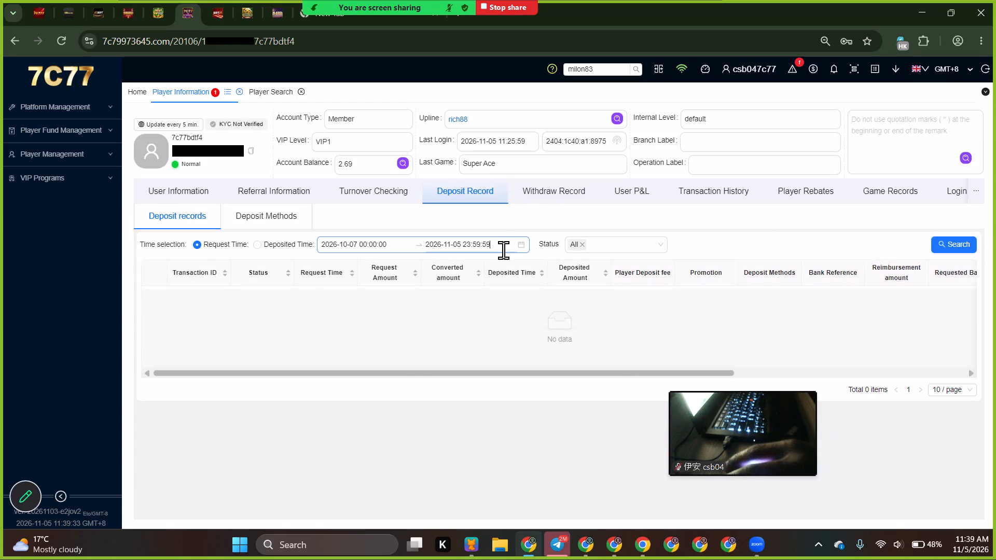
{"action": "left_click", "coordinate": [345, 309]}
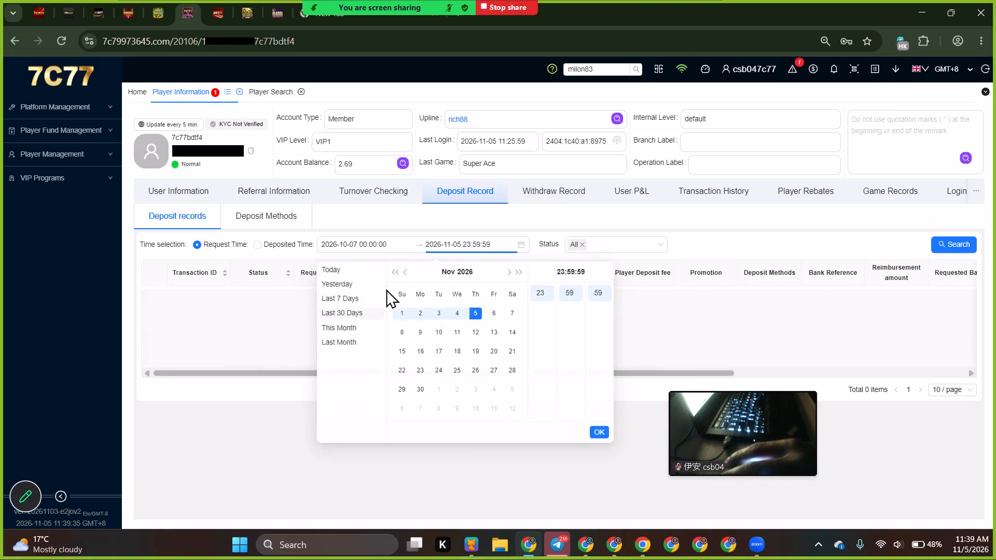
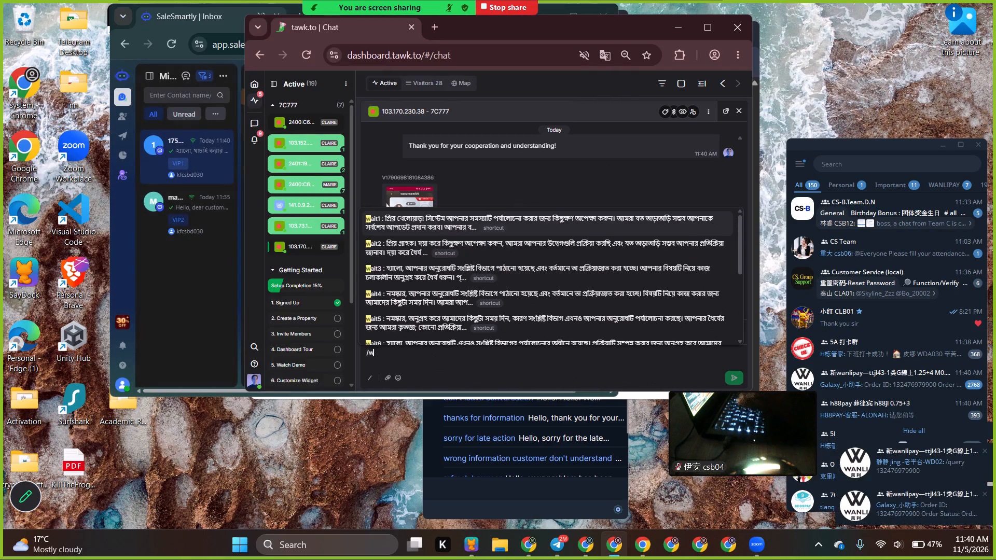
{"action": "key", "text": "Return"}
{"action": "key", "text": "Return"}
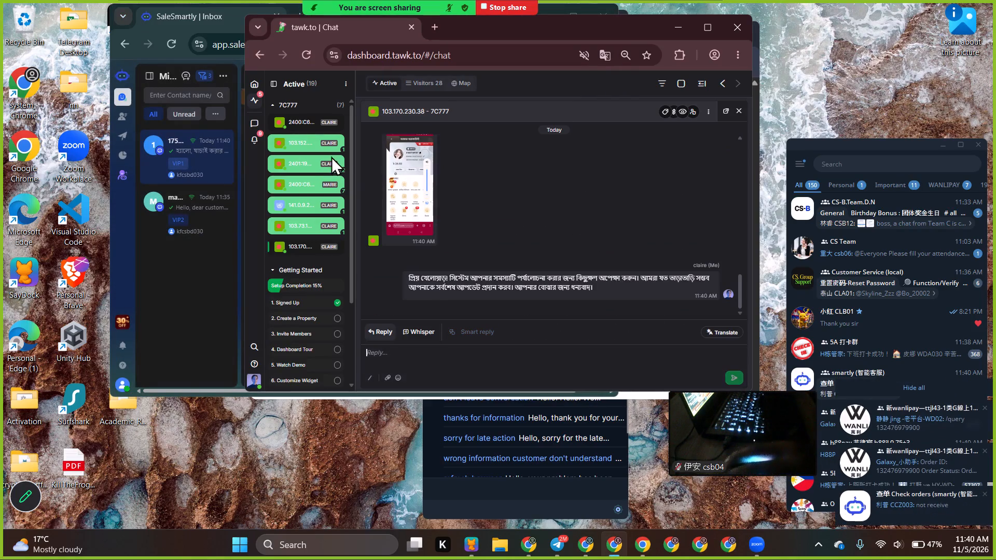
Open the 7C777 chat assigned to Marie and close it without joining.
{"action": "left_click", "coordinate": [331, 188]}
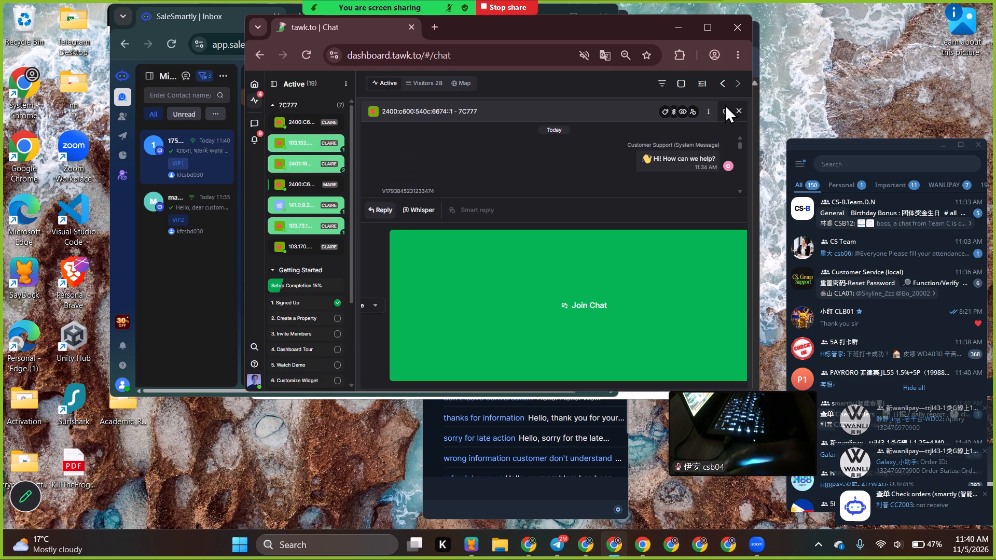
{"action": "left_click", "coordinate": [738, 111]}
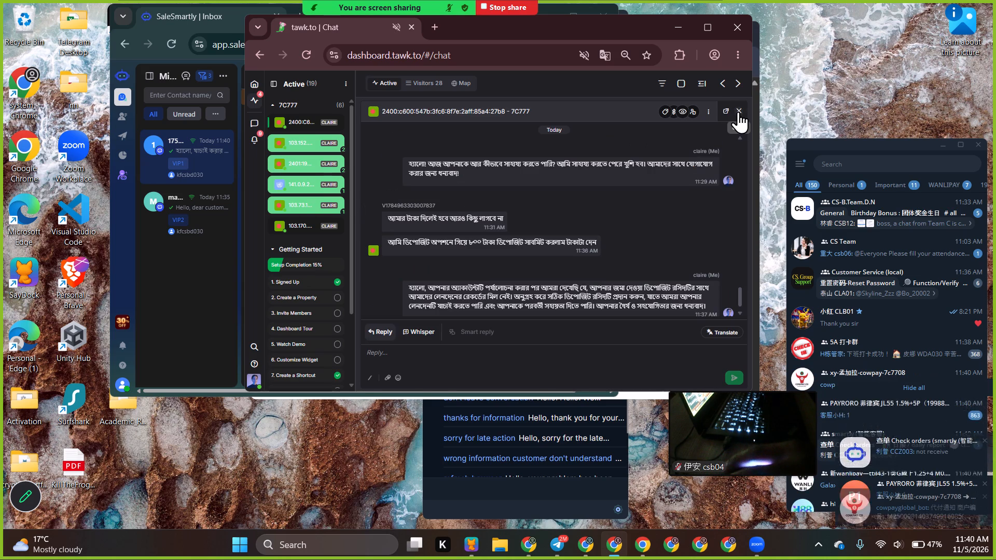
{"action": "scroll", "coordinate": [519, 191], "scroll_direction": "down", "scroll_amount": 13}
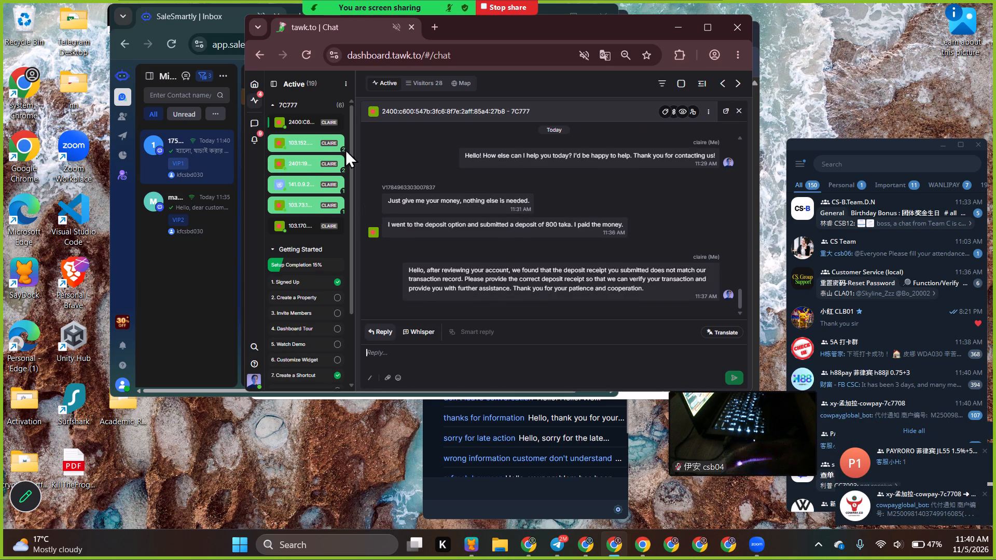
{"action": "left_click", "coordinate": [311, 143]}
{"action": "scroll", "coordinate": [520, 256], "scroll_direction": "down", "scroll_amount": 10}
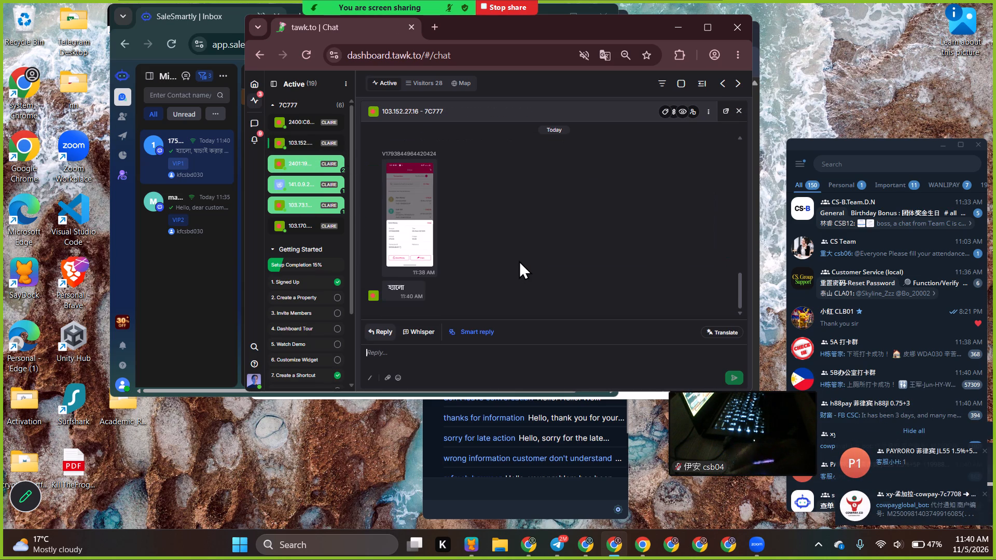
{"action": "scroll", "coordinate": [519, 260], "scroll_direction": "down", "scroll_amount": 1}
{"action": "scroll", "coordinate": [523, 256], "scroll_direction": "up", "scroll_amount": 3}
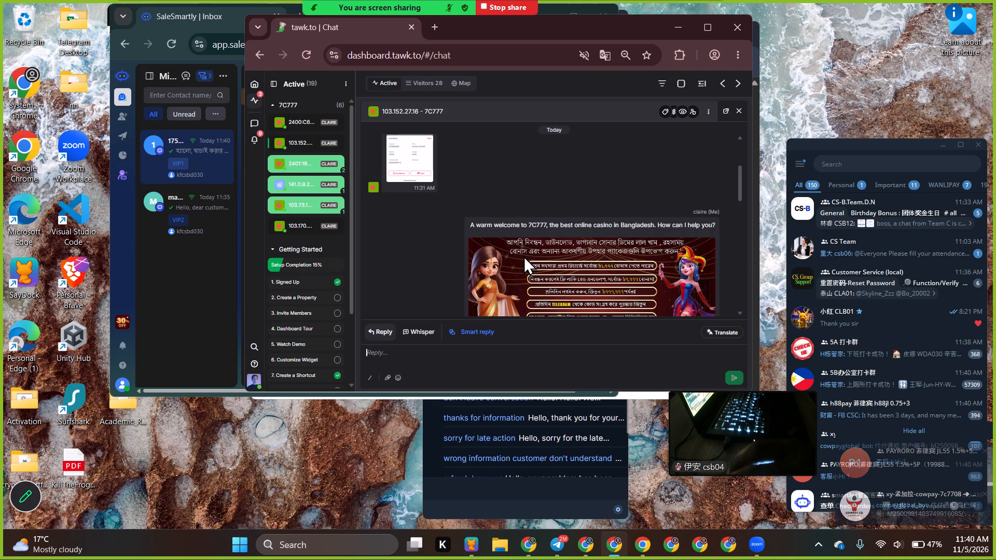
{"action": "scroll", "coordinate": [523, 256], "scroll_direction": "up", "scroll_amount": 3}
{"action": "scroll", "coordinate": [523, 256], "scroll_direction": "down", "scroll_amount": 7}
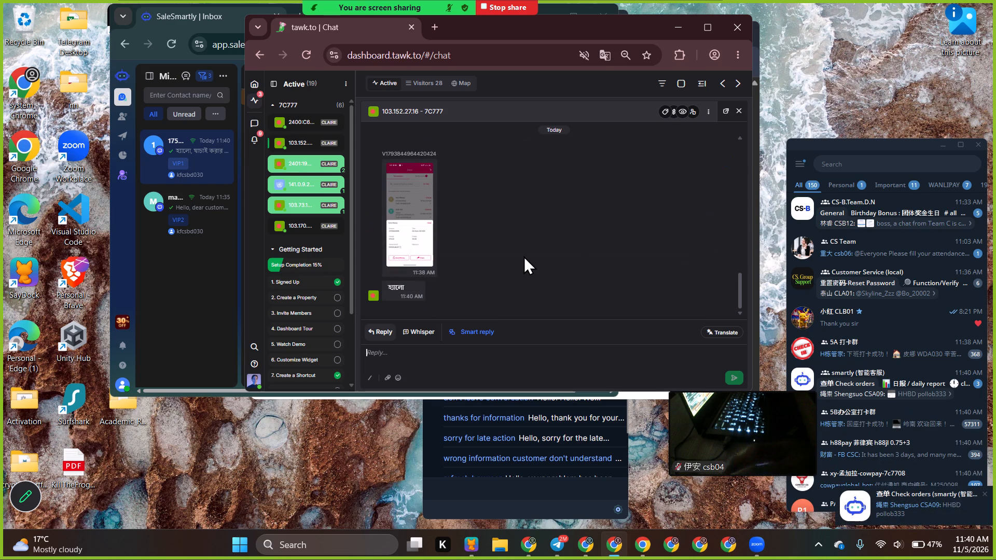
{"action": "scroll", "coordinate": [523, 256], "scroll_direction": "up", "scroll_amount": 3}
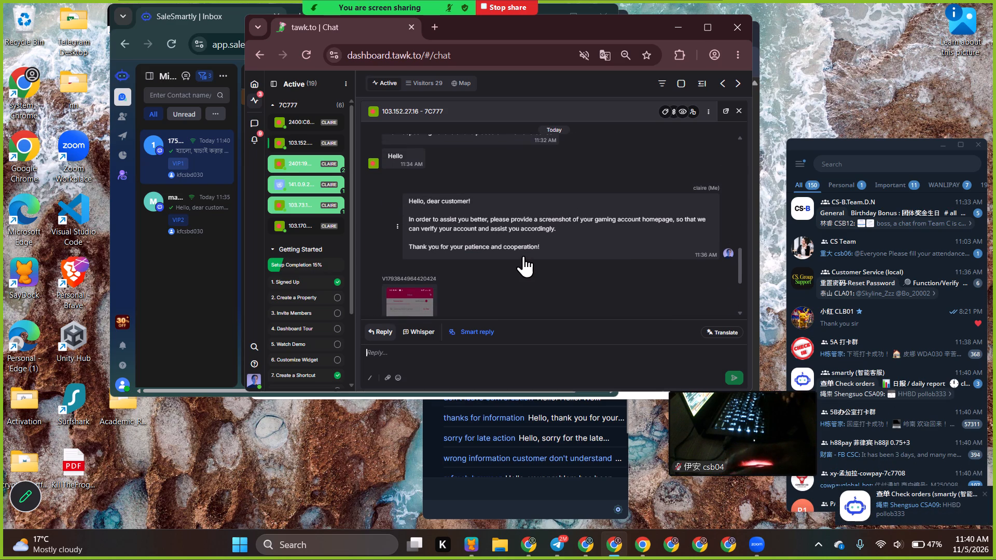
Send the "/2hom" canned reply in the 103.152 chat, where the customer has sent a screenshot.
{"action": "scroll", "coordinate": [523, 256], "scroll_direction": "down", "scroll_amount": 7}
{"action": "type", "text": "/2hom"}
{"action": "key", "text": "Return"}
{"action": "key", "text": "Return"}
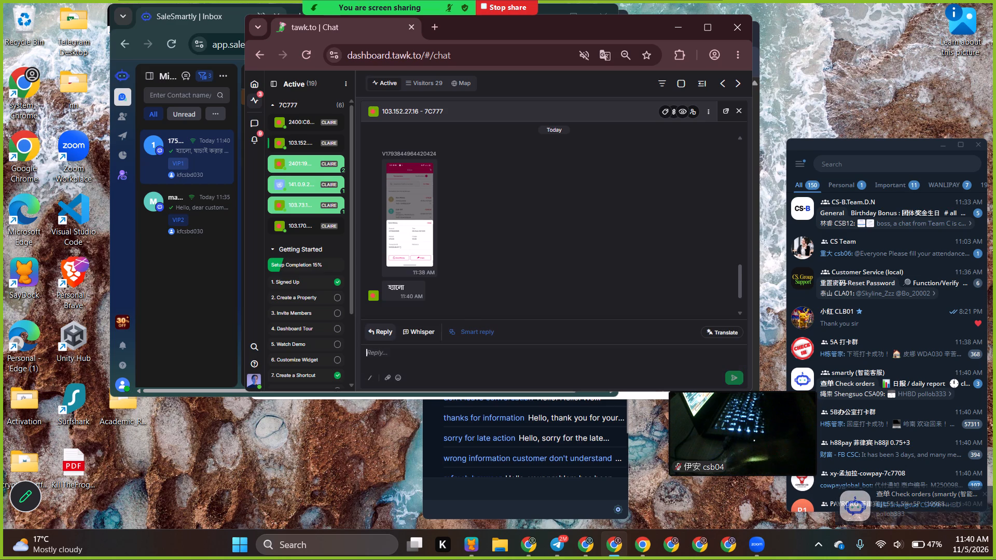
{"action": "left_click", "coordinate": [331, 170]}
{"action": "scroll", "coordinate": [530, 239], "scroll_direction": "down", "scroll_amount": 3}
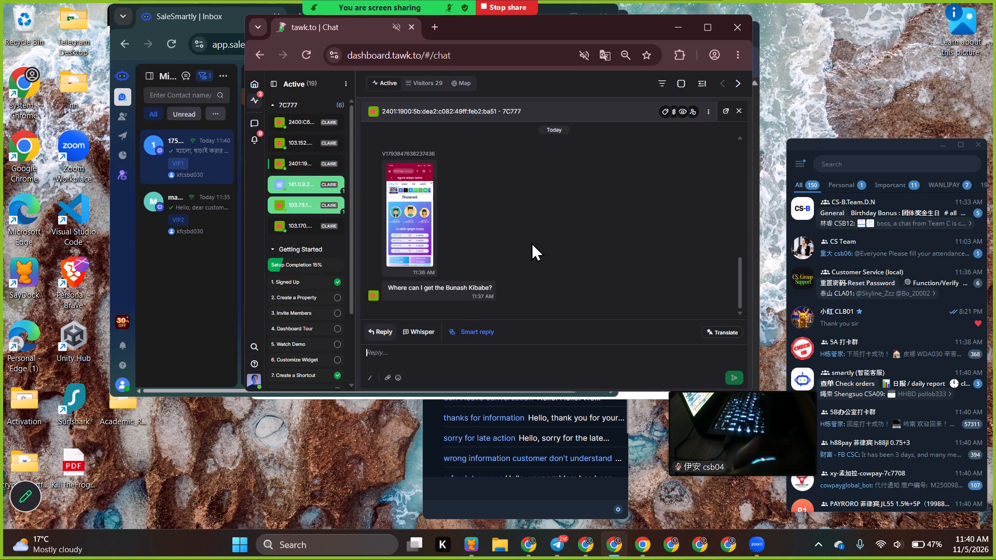
{"action": "scroll", "coordinate": [531, 242], "scroll_direction": "up", "scroll_amount": 1}
{"action": "scroll", "coordinate": [531, 242], "scroll_direction": "down", "scroll_amount": 1}
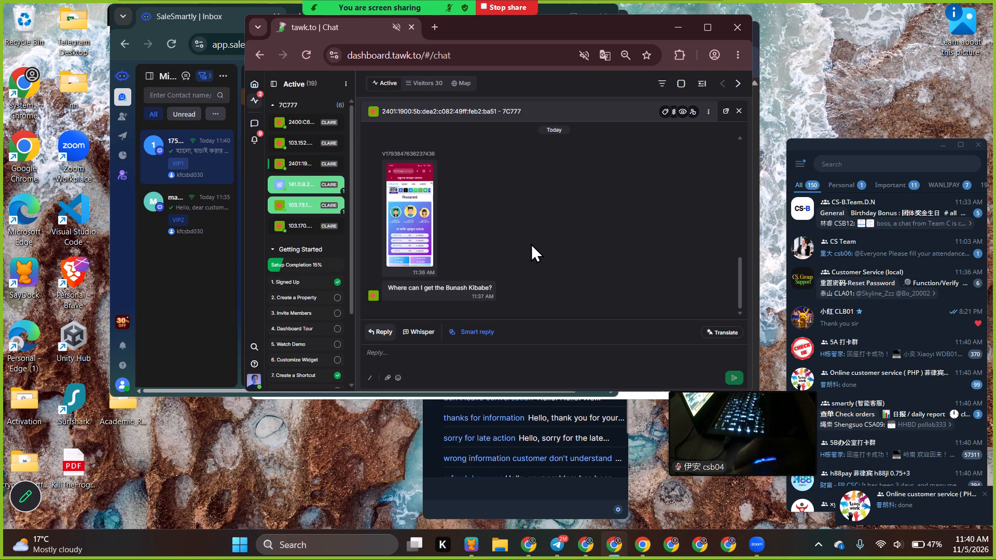
{"action": "left_click", "coordinate": [410, 221]}
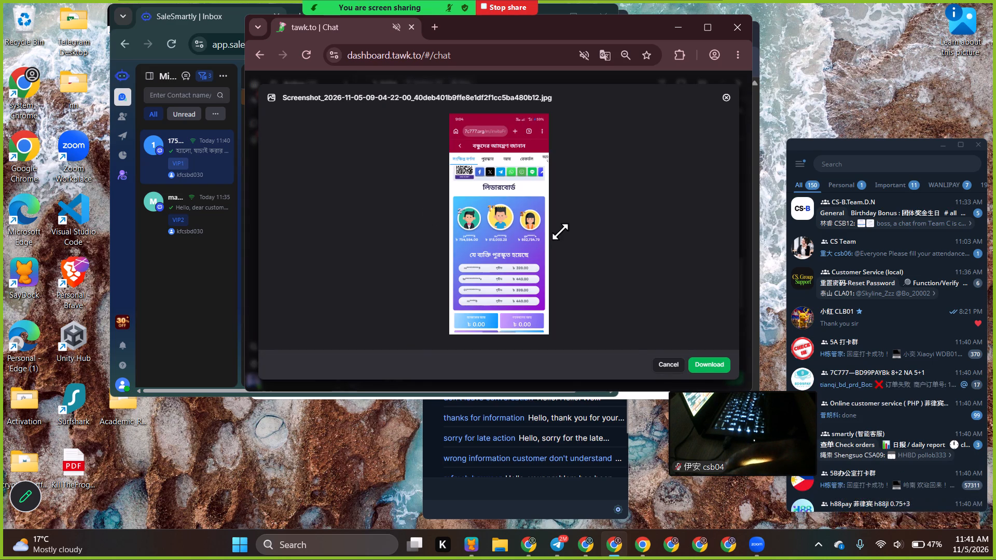
{"action": "left_click", "coordinate": [659, 366]}
{"action": "scroll", "coordinate": [498, 202], "scroll_direction": "up", "scroll_amount": 1}
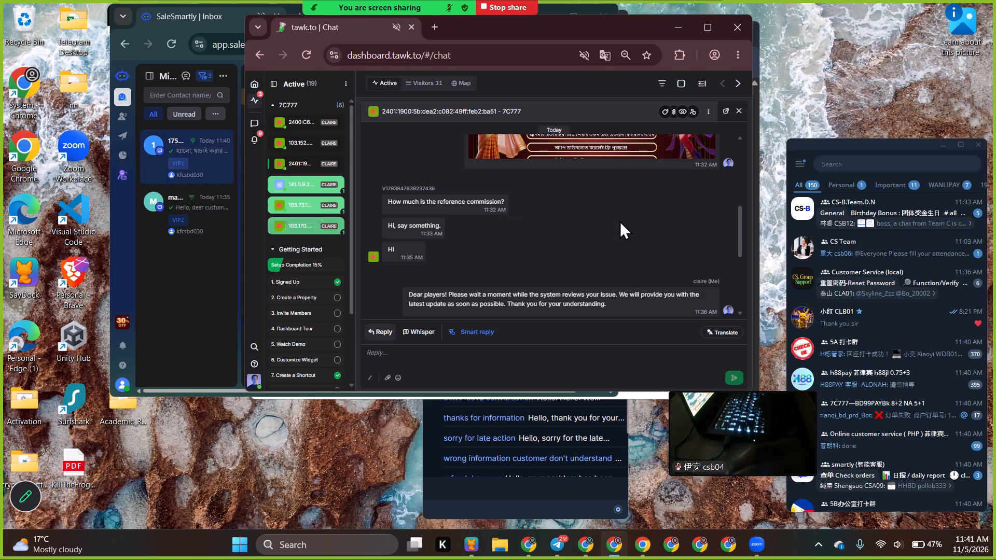
{"action": "scroll", "coordinate": [619, 220], "scroll_direction": "down", "scroll_amount": 6}
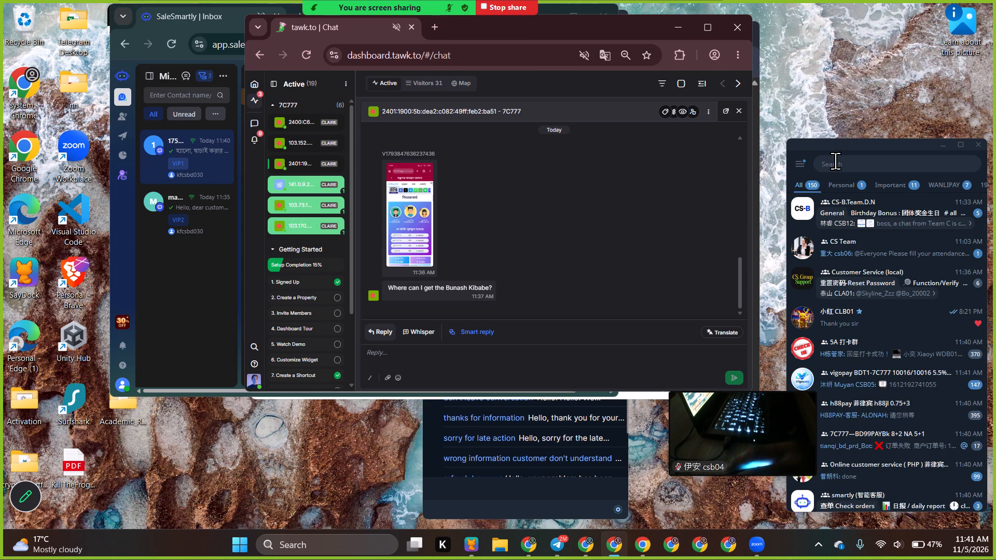
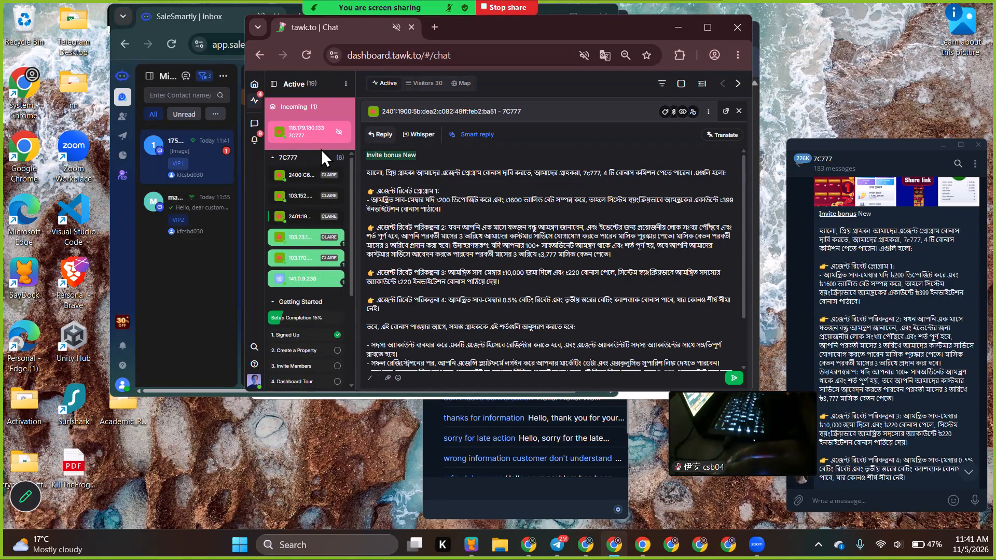
Remove the "Invite bonus New" heading from the pasted agent rebate programme text and send it to the 2401:1900 customer.
{"action": "key", "text": "Delete"}
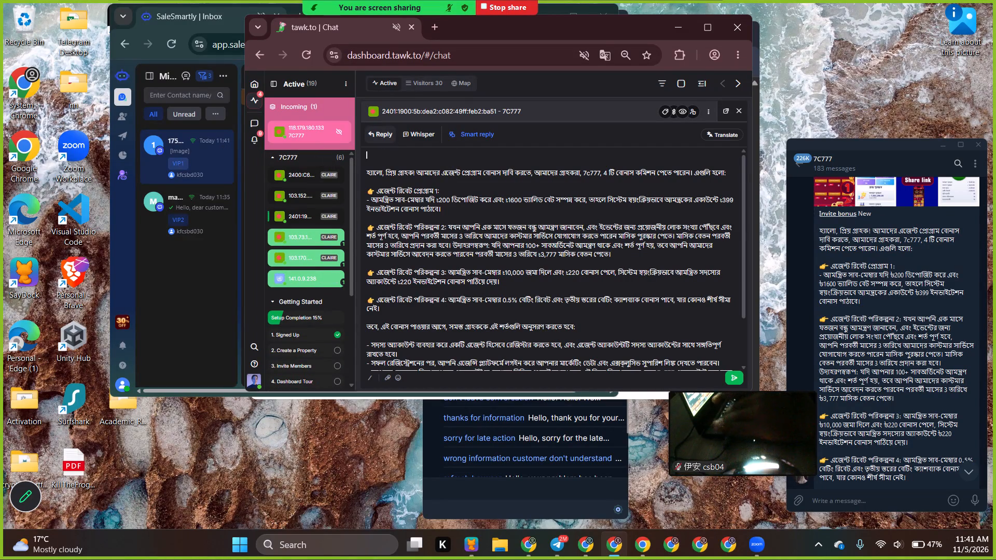
{"action": "key", "text": "Return"}
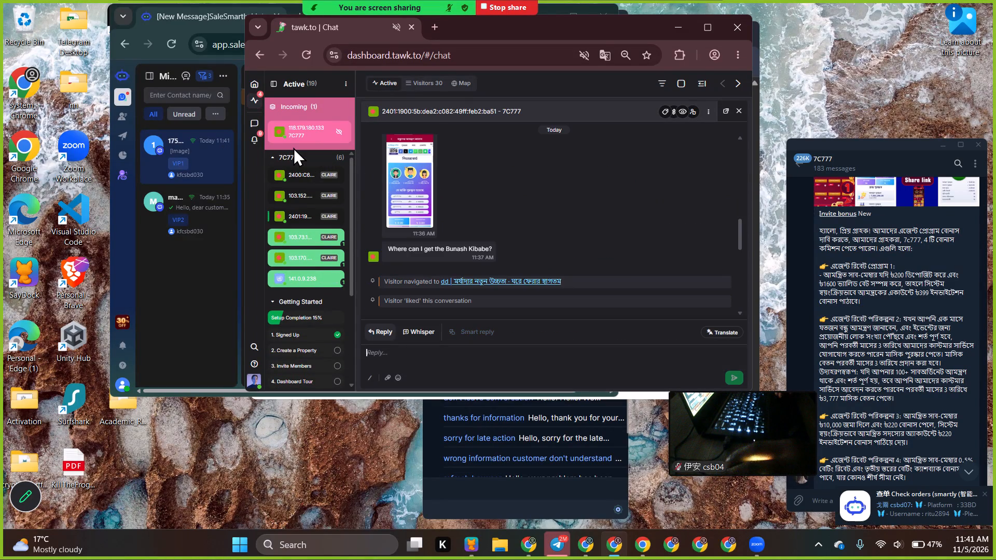
Join the incoming 118.179 visitor's 7C777 chat and send the "hello" canned welcome reply.
{"action": "left_click", "coordinate": [286, 119]}
{"action": "left_click", "coordinate": [297, 123]}
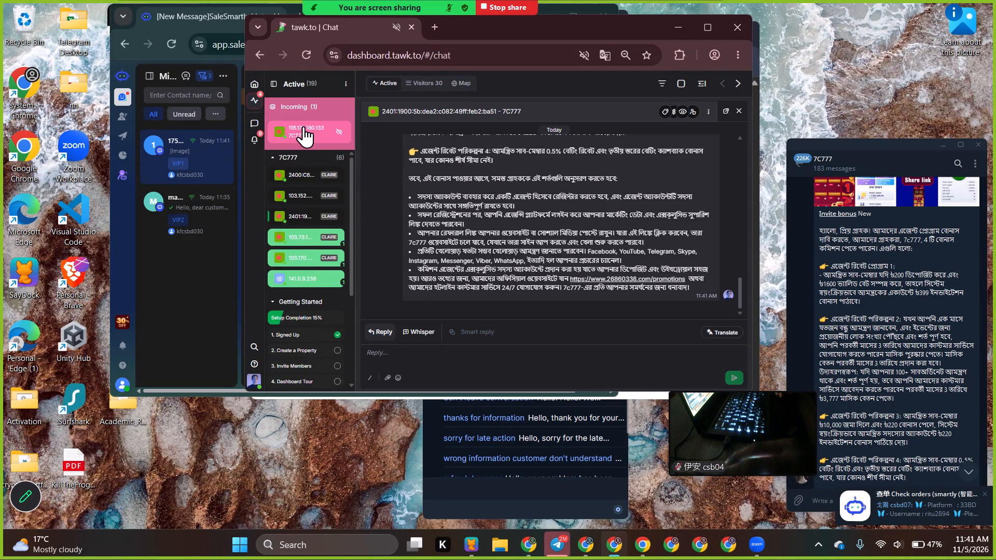
{"action": "left_click_drag", "start_coordinate": [618, 300], "coordinate": [608, 299]}
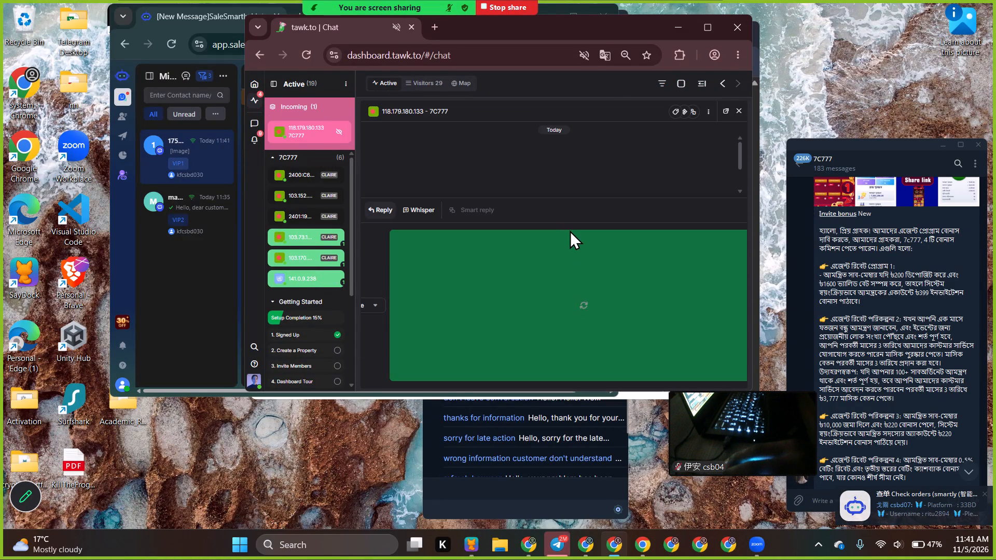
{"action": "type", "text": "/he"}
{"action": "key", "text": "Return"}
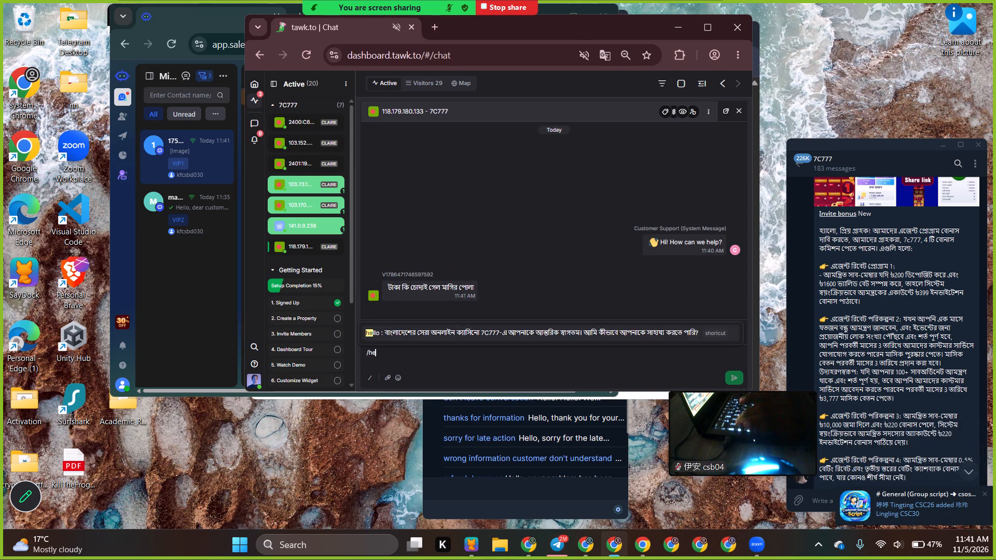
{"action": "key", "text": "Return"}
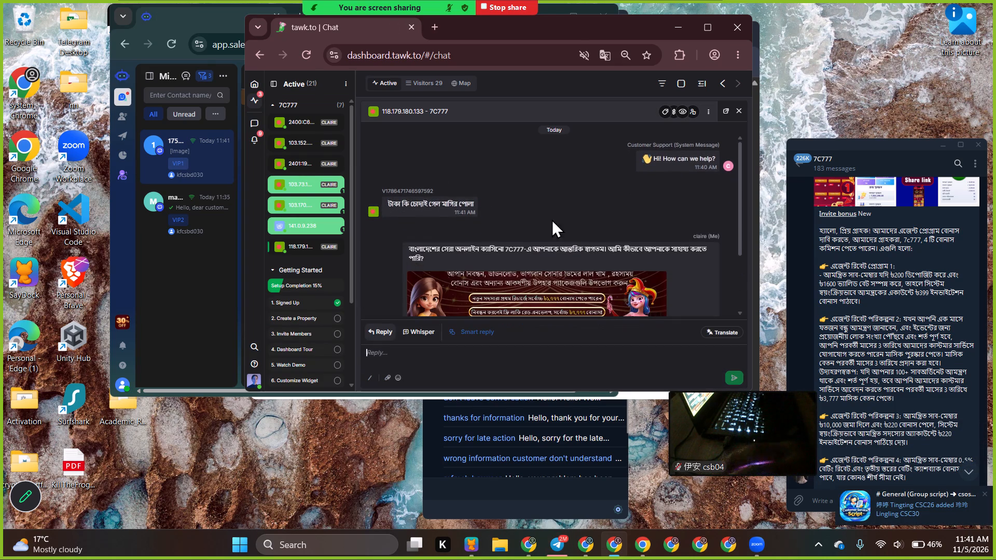
{"action": "scroll", "coordinate": [520, 200], "scroll_direction": "up", "scroll_amount": 4}
{"action": "left_click", "coordinate": [311, 133]}
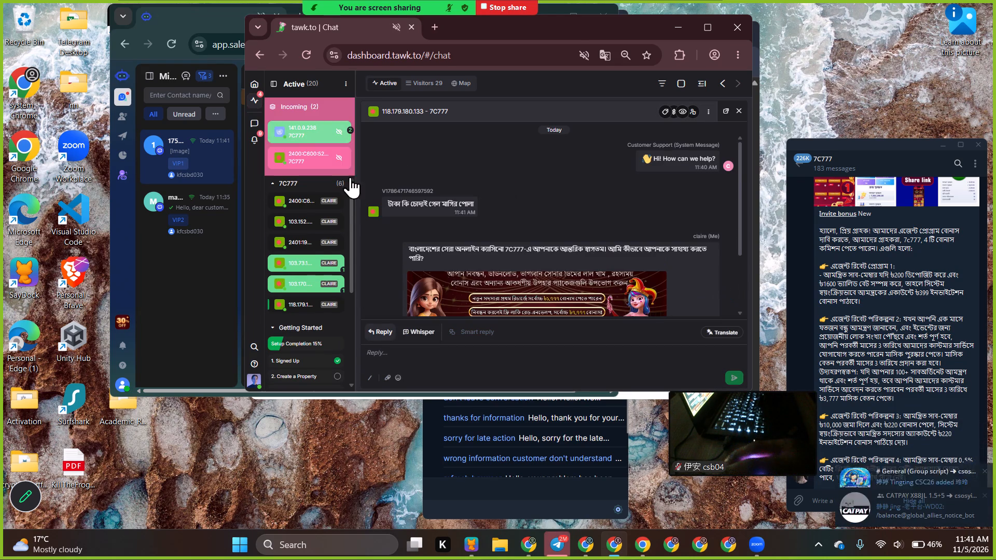
{"action": "left_click", "coordinate": [511, 319]}
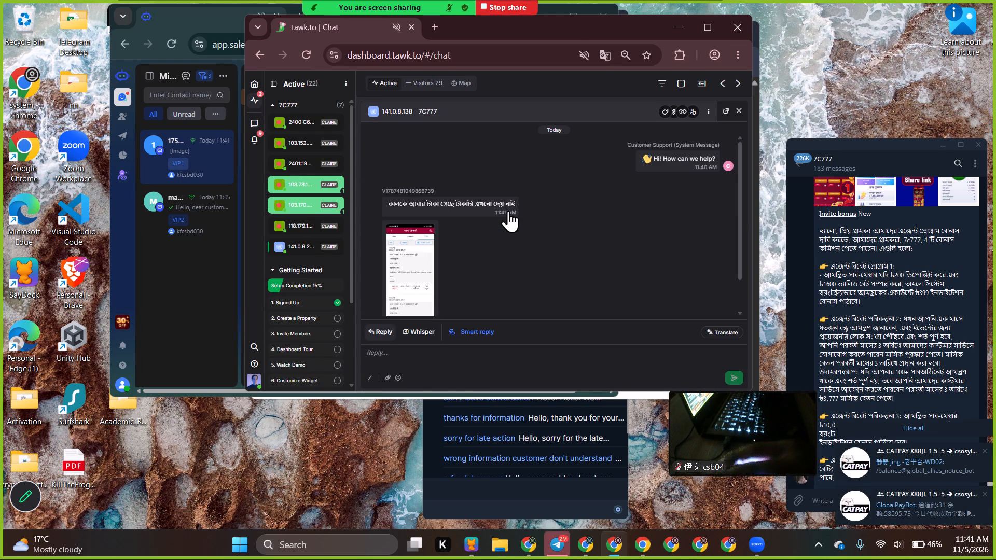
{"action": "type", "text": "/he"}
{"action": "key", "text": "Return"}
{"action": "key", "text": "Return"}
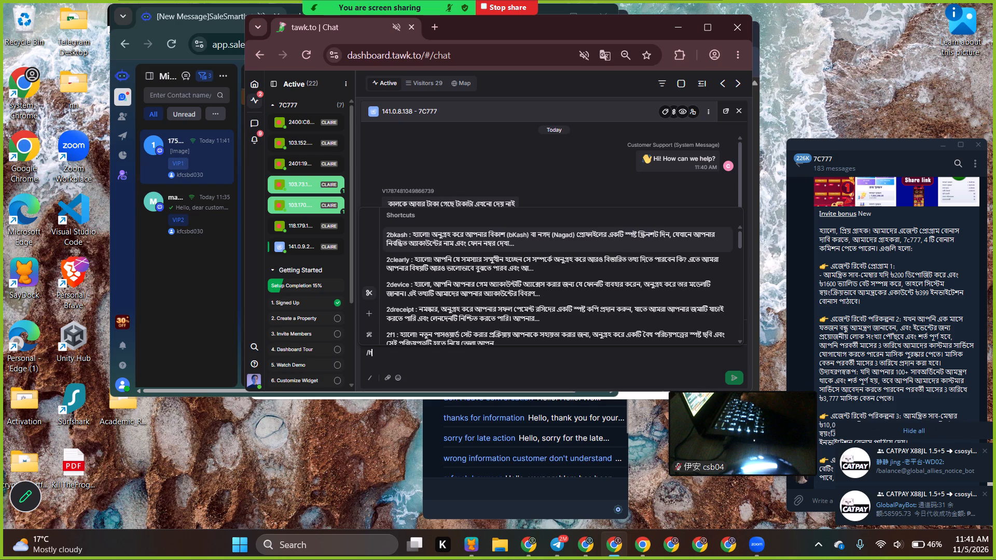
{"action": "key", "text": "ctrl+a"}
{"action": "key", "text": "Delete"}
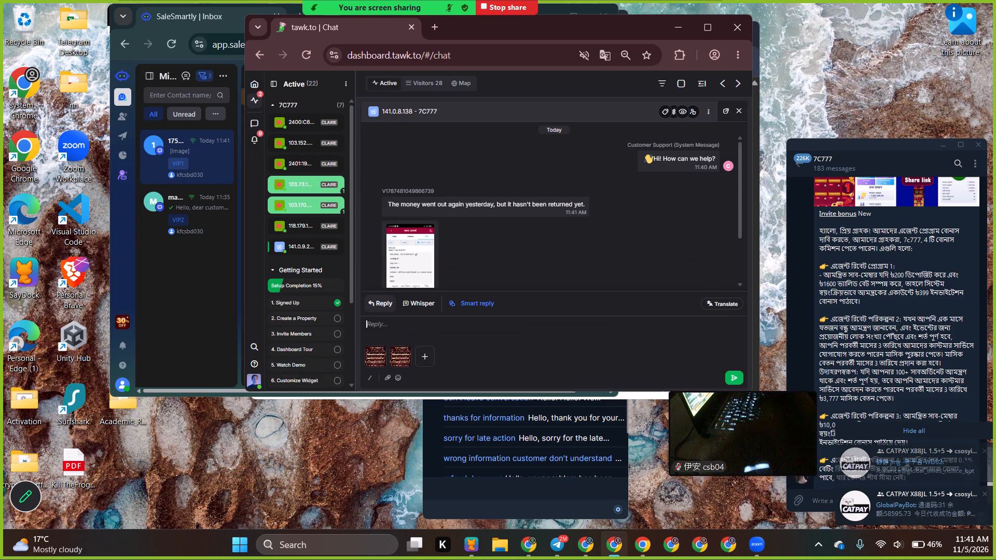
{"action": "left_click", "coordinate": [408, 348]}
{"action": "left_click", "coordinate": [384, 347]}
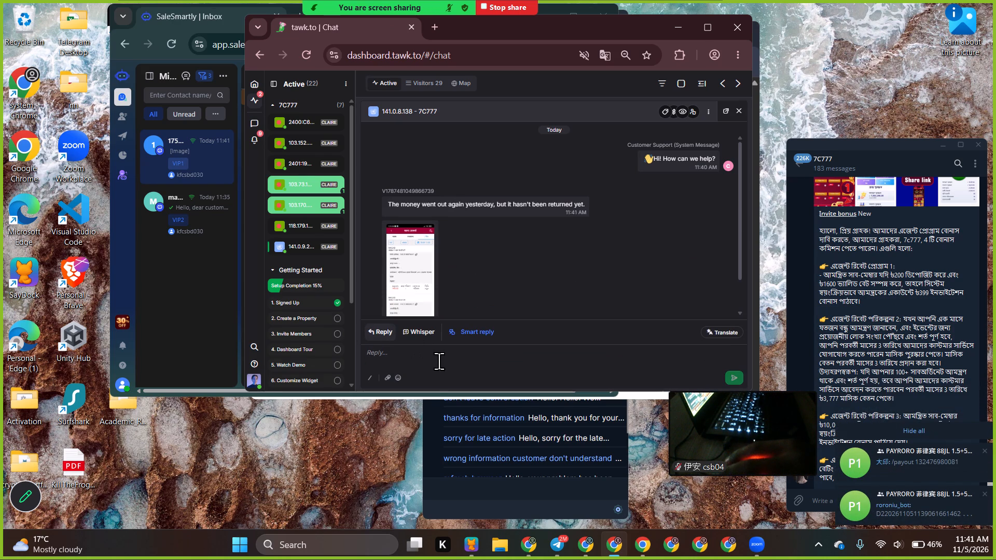
{"action": "left_click", "coordinate": [429, 351]}
{"action": "type", "text": "/he"}
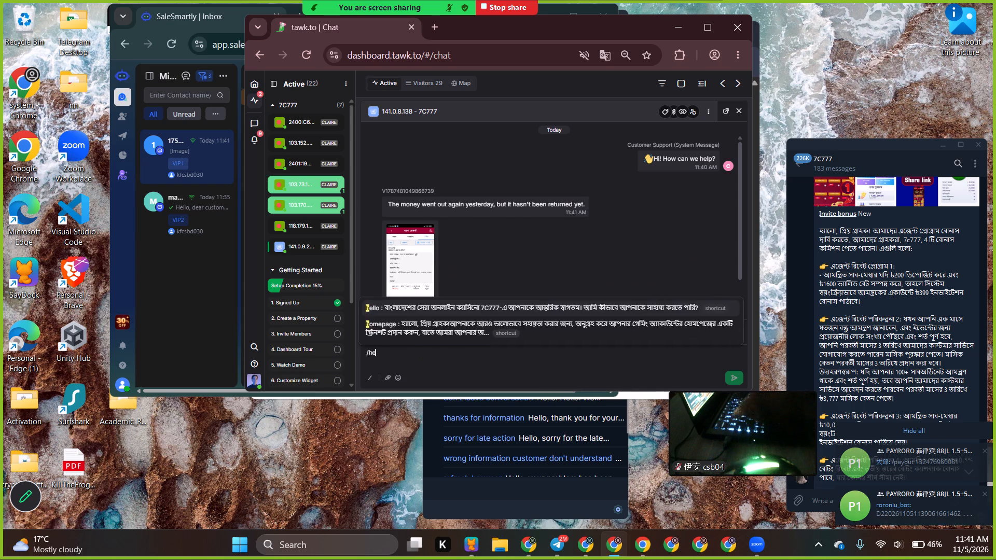
{"action": "key", "text": "Return"}
{"action": "key", "text": "Return"}
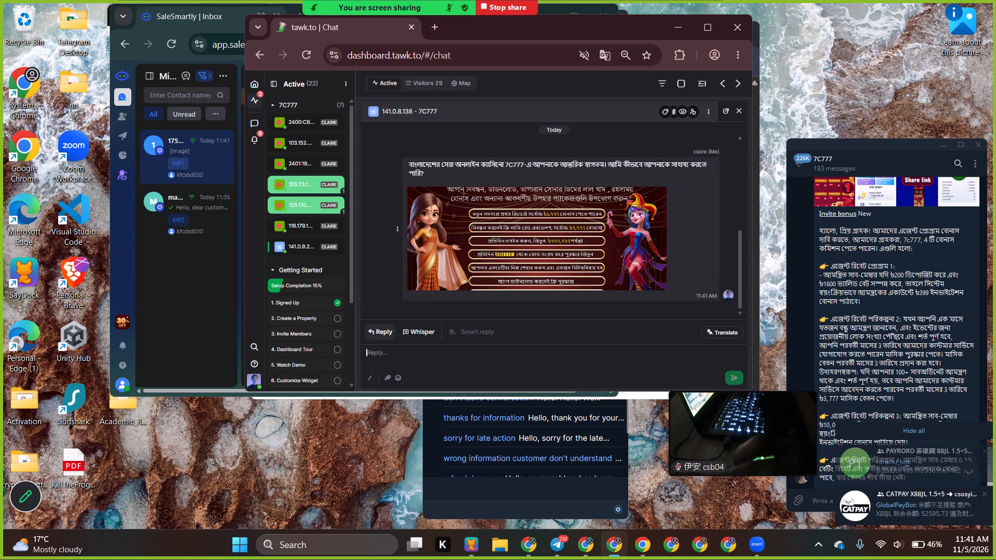
{"action": "scroll", "coordinate": [559, 251], "scroll_direction": "up", "scroll_amount": 5}
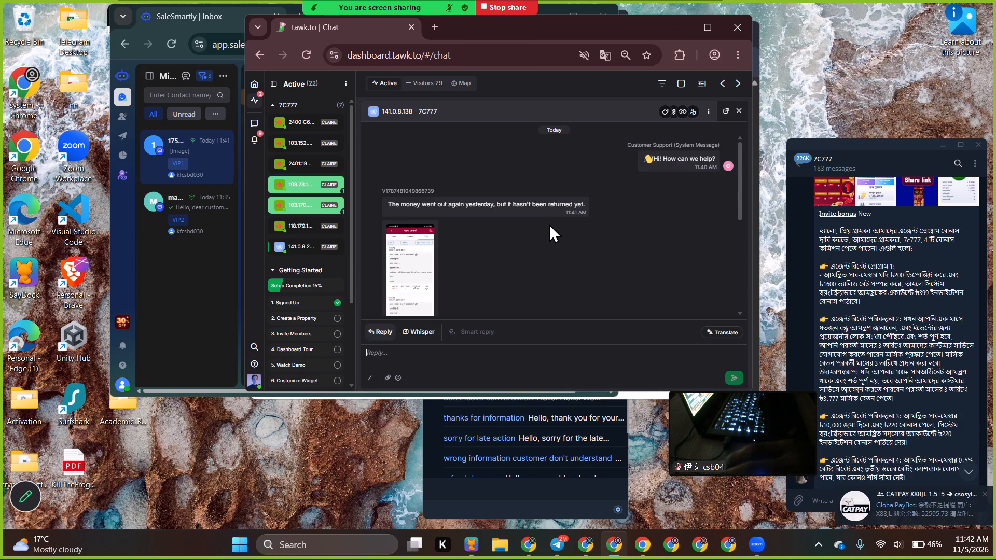
{"action": "scroll", "coordinate": [549, 223], "scroll_direction": "down", "scroll_amount": 1}
{"action": "left_click", "coordinate": [417, 142]}
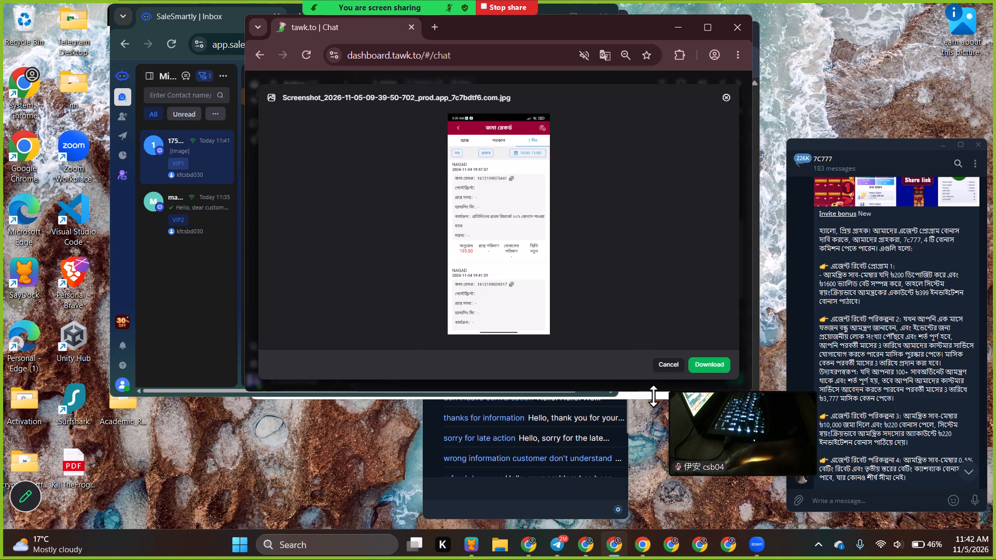
{"action": "left_click", "coordinate": [661, 359]}
{"action": "scroll", "coordinate": [539, 221], "scroll_direction": "down", "scroll_amount": 7}
{"action": "left_click", "coordinate": [422, 361]}
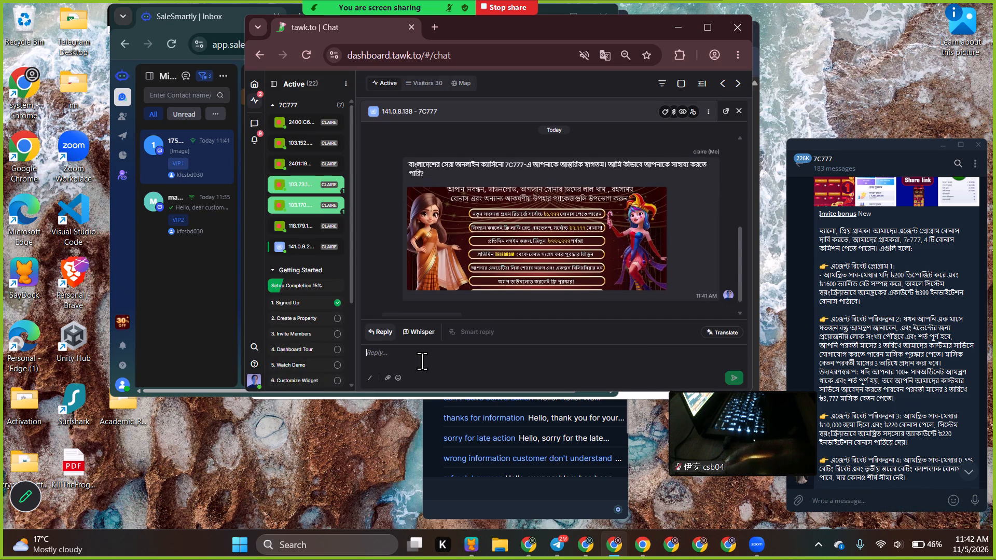
{"action": "type", "text": "/use"}
{"action": "key", "text": "Return"}
{"action": "key", "text": "Return"}
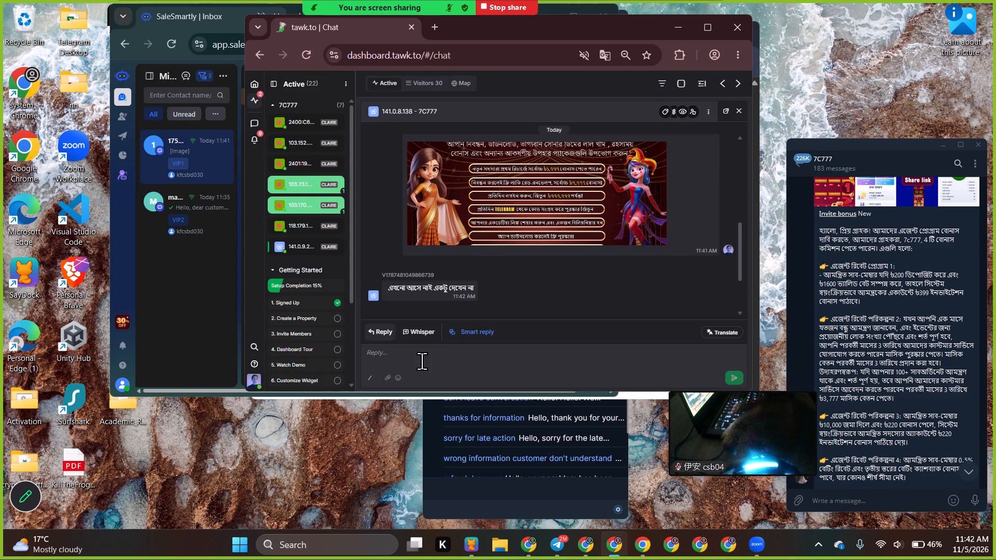
{"action": "left_click", "coordinate": [318, 191]}
{"action": "scroll", "coordinate": [399, 223], "scroll_direction": "down", "scroll_amount": 3}
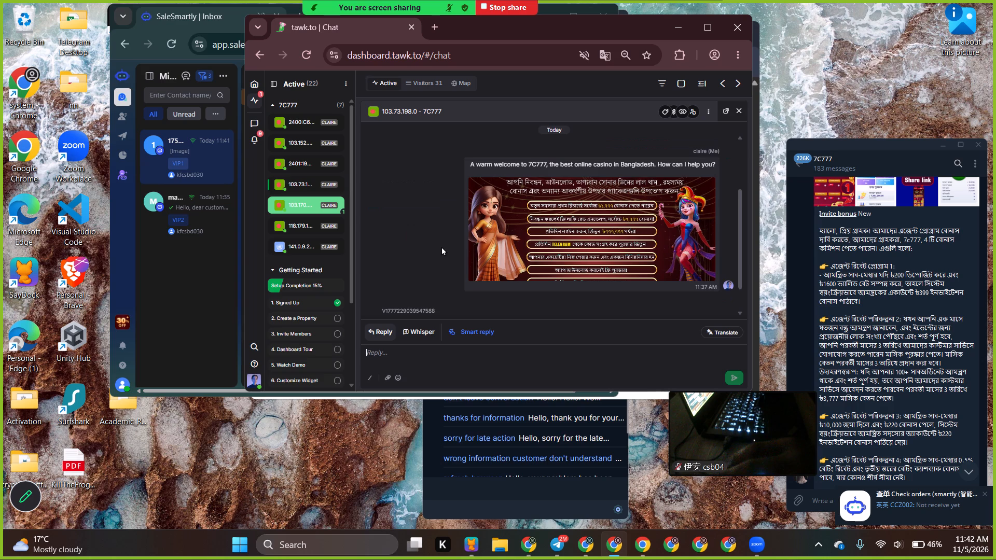
{"action": "scroll", "coordinate": [445, 248], "scroll_direction": "down", "scroll_amount": 4}
{"action": "scroll", "coordinate": [518, 273], "scroll_direction": "up", "scroll_amount": 5}
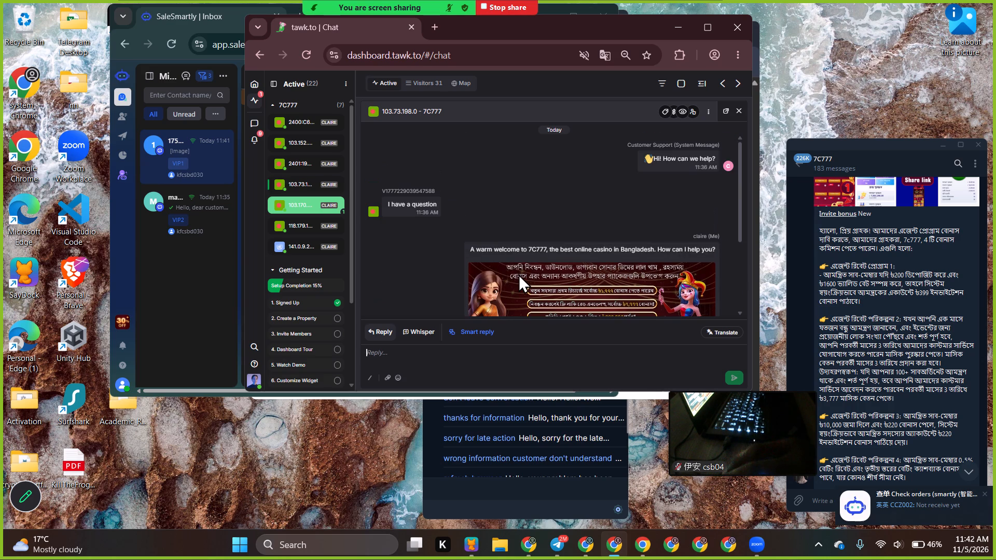
{"action": "scroll", "coordinate": [518, 274], "scroll_direction": "down", "scroll_amount": 7}
{"action": "type", "text": "/deo"}
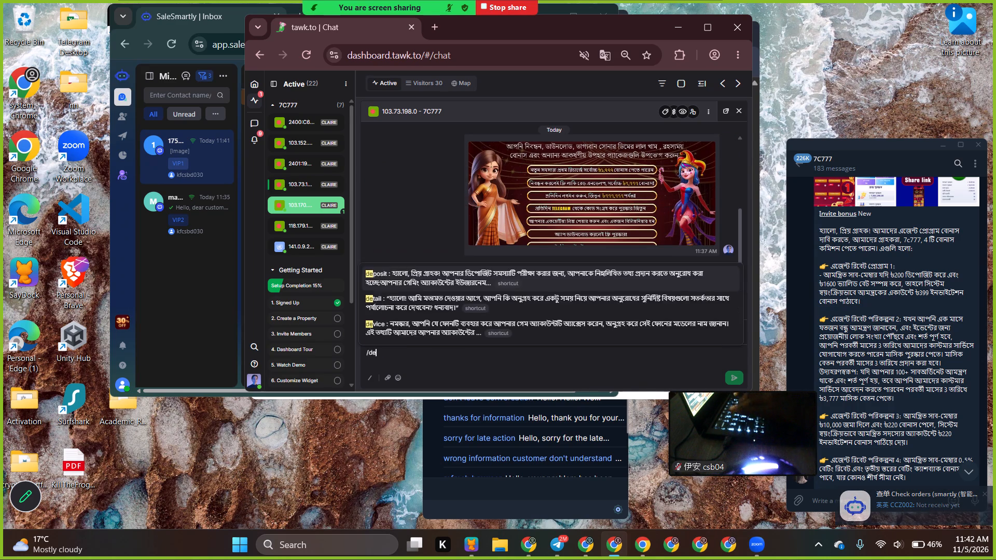
{"action": "key", "text": "BackSpace"}
{"action": "type", "text": "po"}
{"action": "key", "text": "Return"}
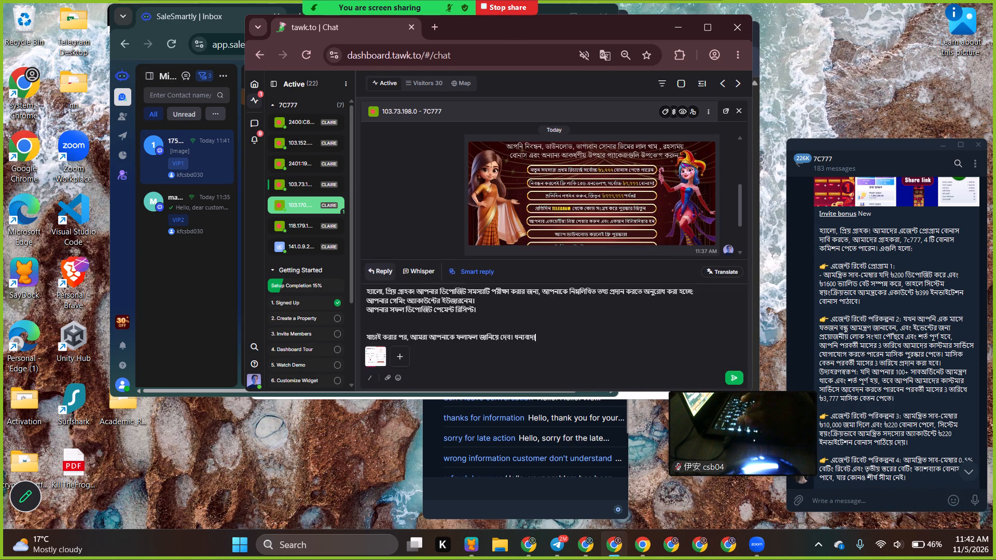
{"action": "key", "text": "Return"}
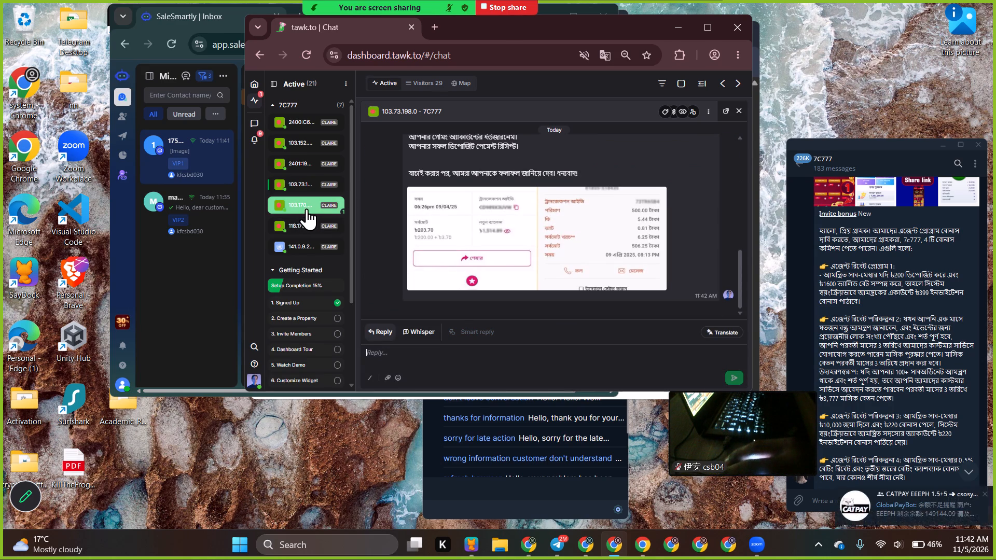
{"action": "left_click", "coordinate": [309, 207]}
{"action": "scroll", "coordinate": [517, 247], "scroll_direction": "down", "scroll_amount": 2}
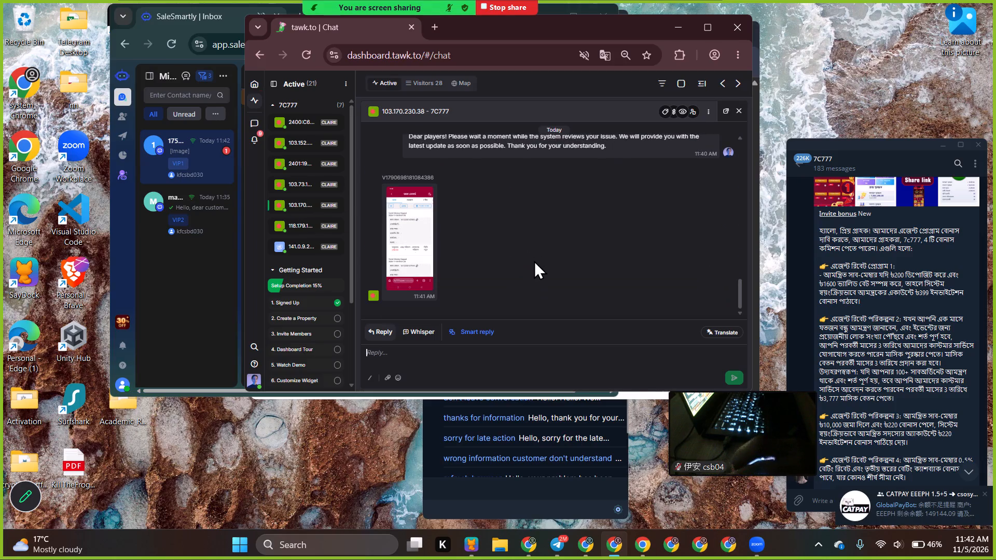
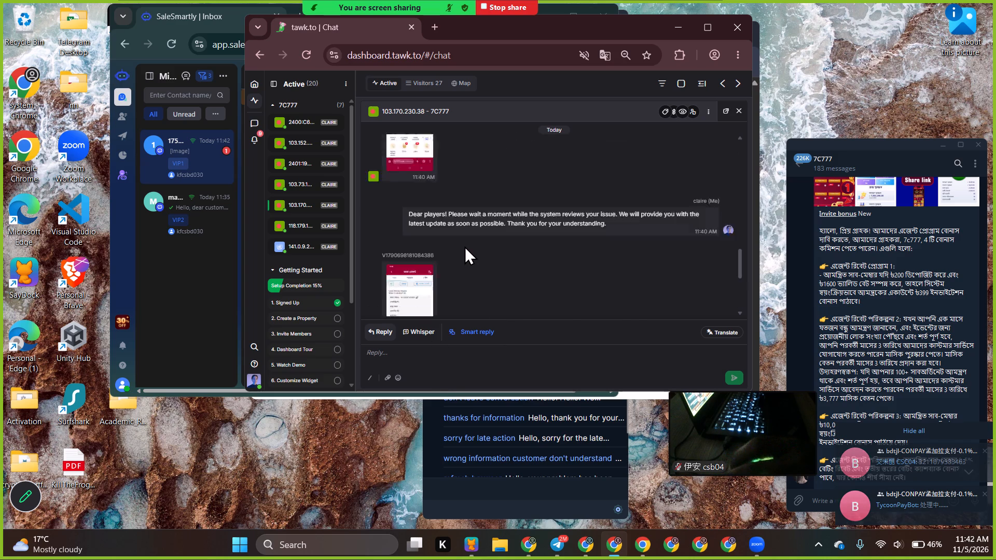
{"action": "scroll", "coordinate": [464, 246], "scroll_direction": "up", "scroll_amount": 1}
{"action": "scroll", "coordinate": [464, 246], "scroll_direction": "down", "scroll_amount": 5}
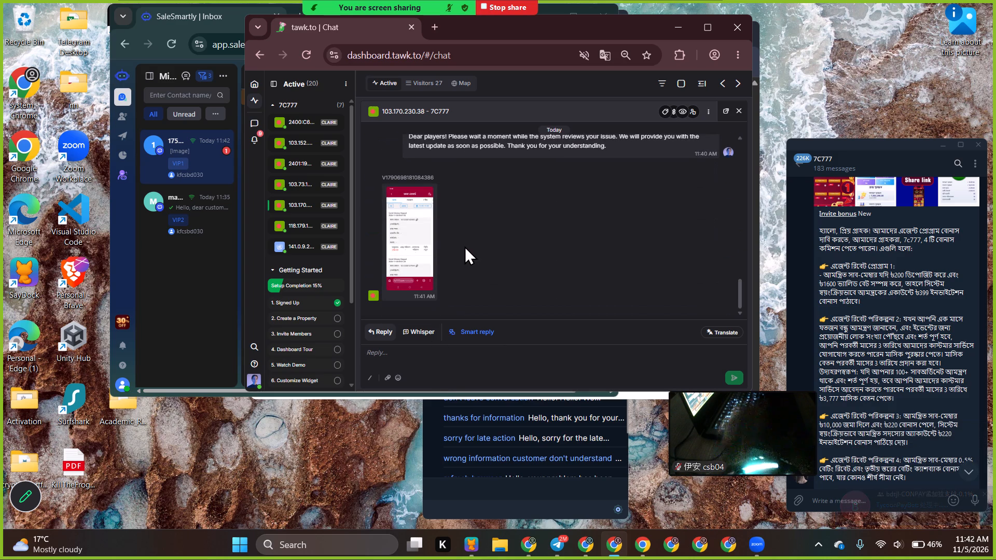
{"action": "type", "text": "/wait3"}
{"action": "key", "text": "Return"}
{"action": "key", "text": "Return"}
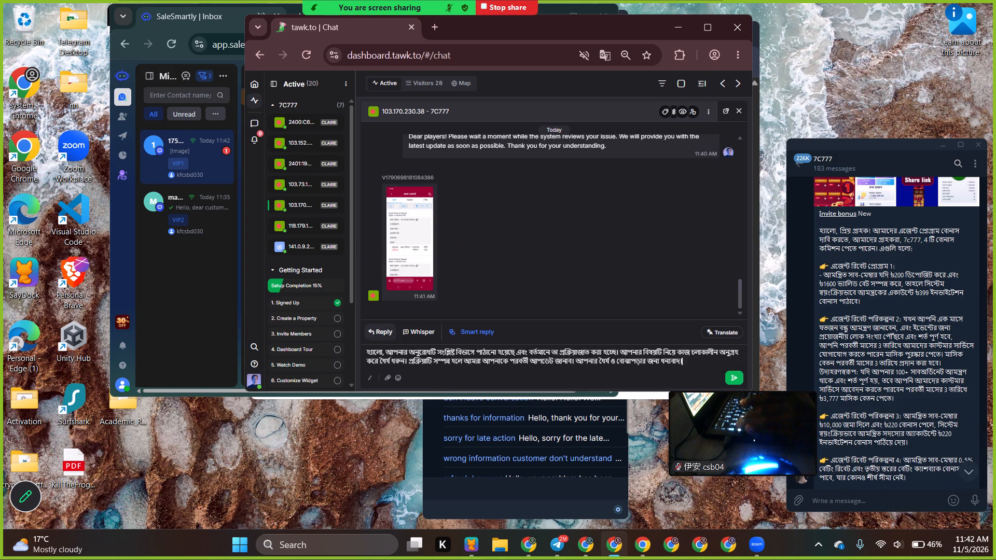
Open the customer's account-page screenshot in the chat and copy the username from it with Google Lens.
{"action": "scroll", "coordinate": [471, 198], "scroll_direction": "up", "scroll_amount": 4}
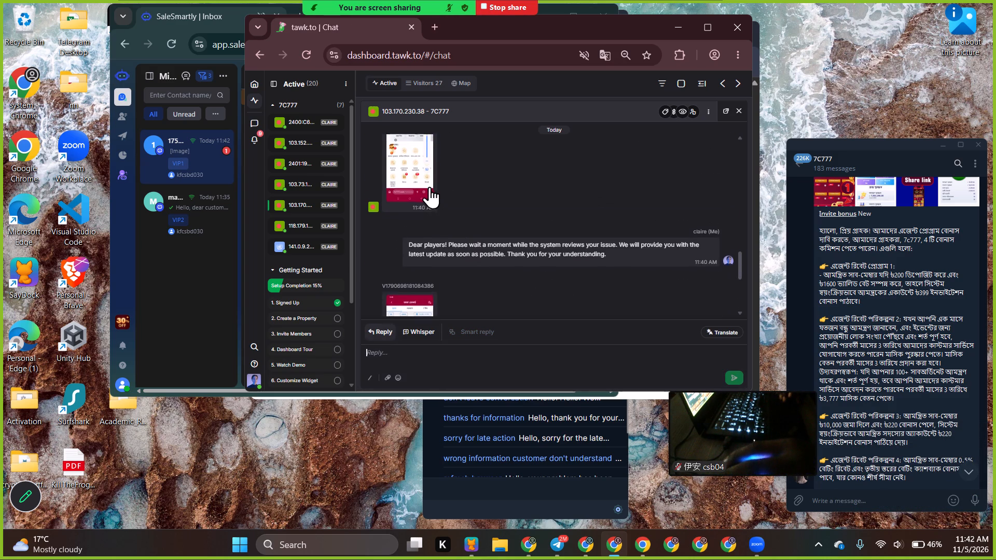
{"action": "left_click", "coordinate": [421, 173]}
{"action": "scroll", "coordinate": [421, 173], "scroll_direction": "up", "scroll_amount": 1}
{"action": "left_click", "coordinate": [695, 27]}
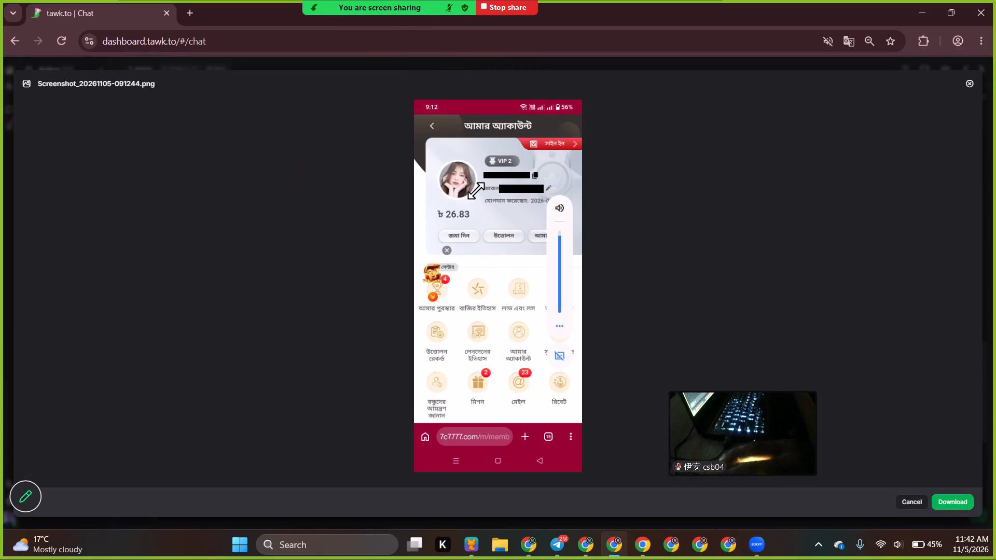
{"action": "right_click", "coordinate": [476, 189]}
{"action": "left_click", "coordinate": [543, 303]}
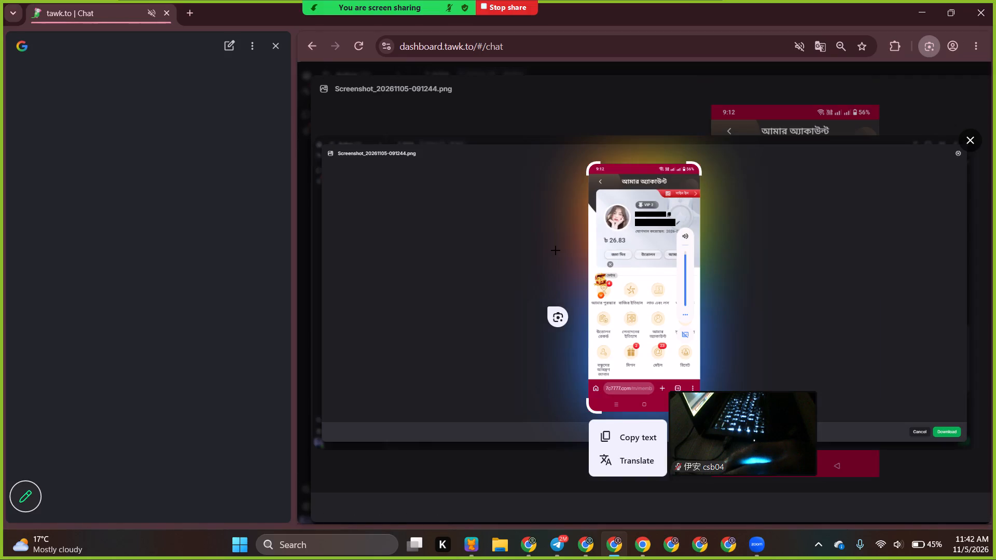
{"action": "left_click_drag", "start_coordinate": [632, 209], "coordinate": [668, 220]}
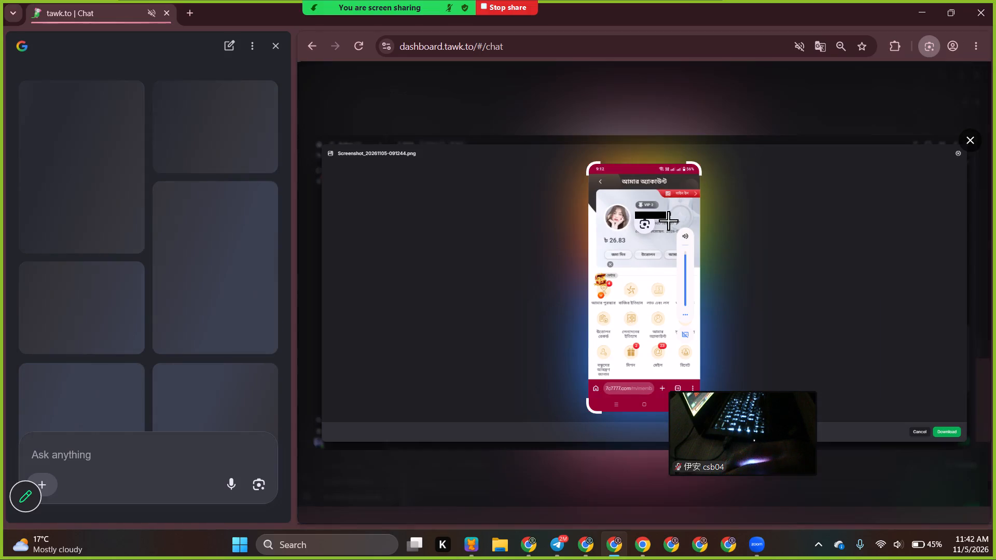
{"action": "left_click_drag", "start_coordinate": [668, 220], "coordinate": [668, 218]}
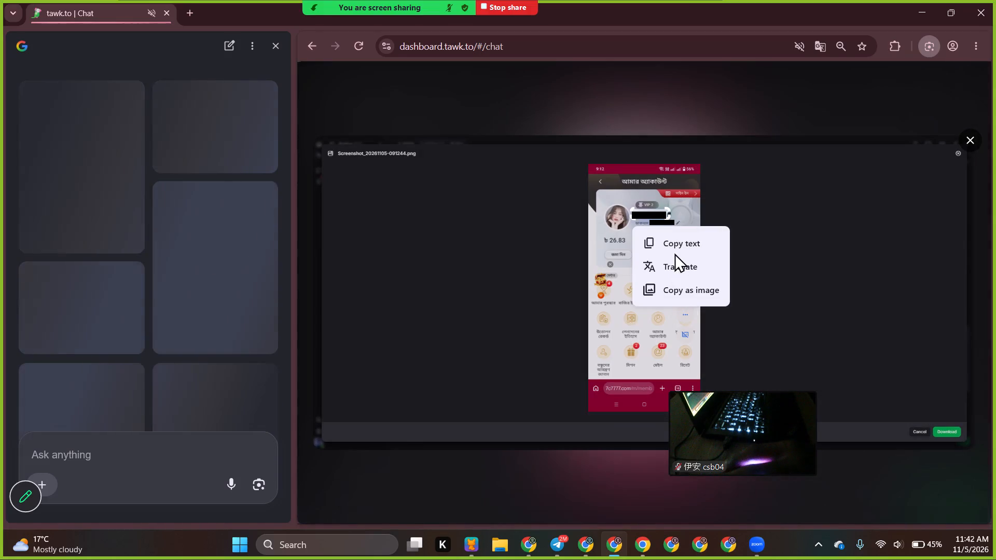
{"action": "left_click", "coordinate": [680, 241]}
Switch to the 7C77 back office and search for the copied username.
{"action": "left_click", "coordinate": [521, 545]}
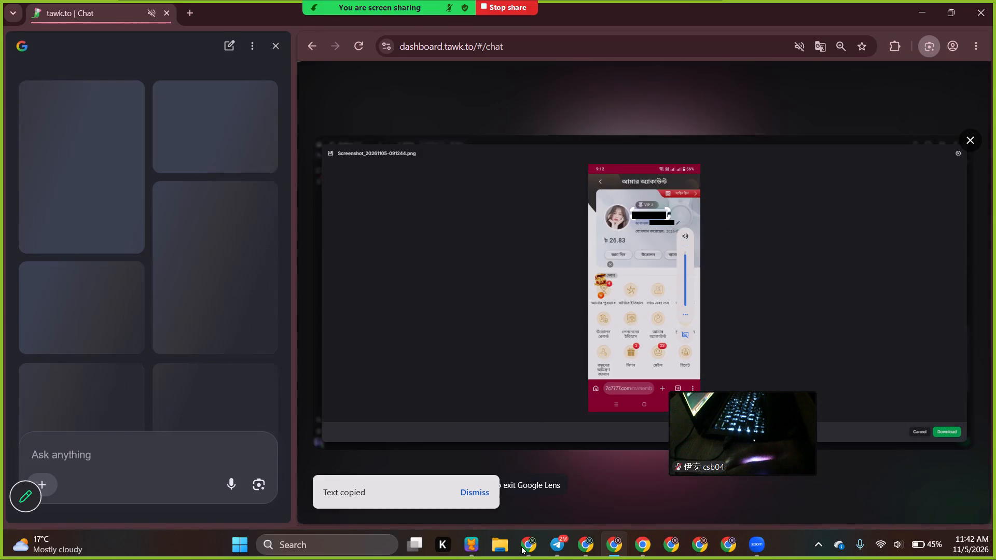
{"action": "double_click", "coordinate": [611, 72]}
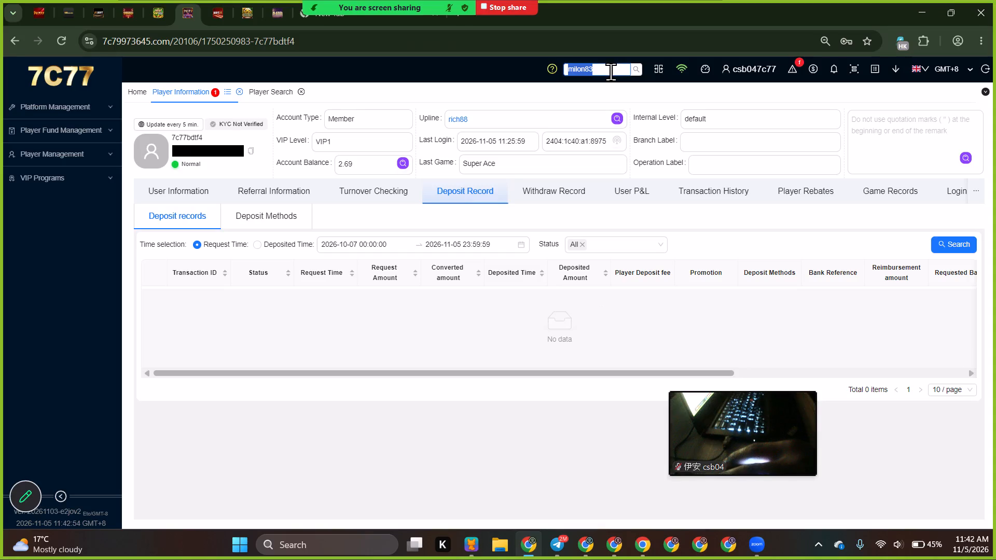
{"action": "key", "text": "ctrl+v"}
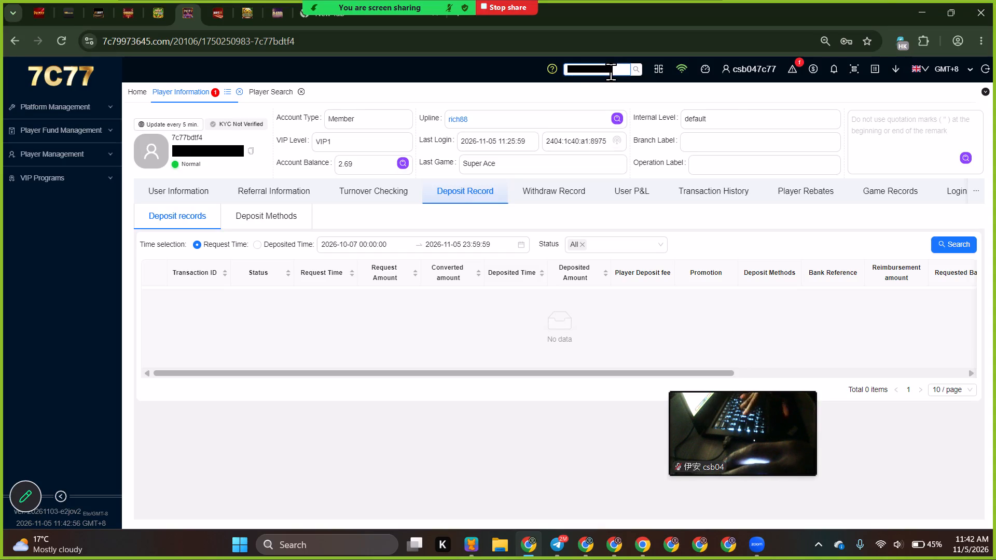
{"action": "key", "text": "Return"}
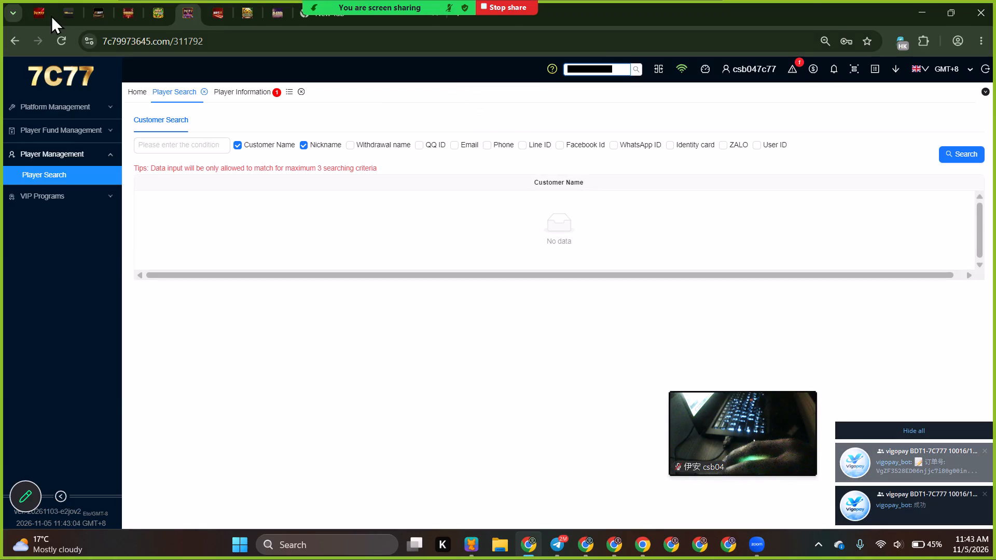
Switch to the 7C777 back office and search for the player by the copied username.
{"action": "left_click", "coordinate": [34, 13]}
{"action": "double_click", "coordinate": [652, 67]}
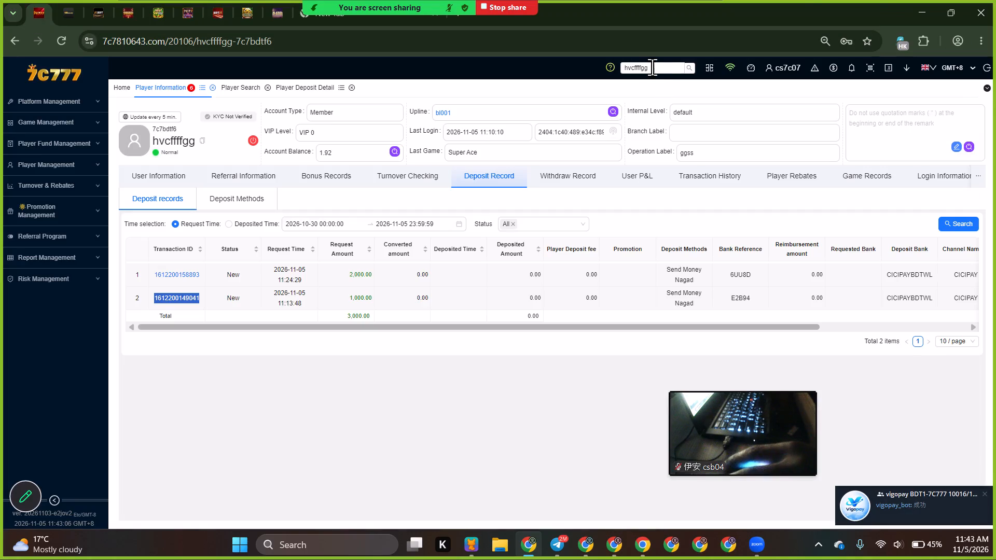
{"action": "key", "text": "ctrl+a"}
{"action": "key", "text": "ctrl+v"}
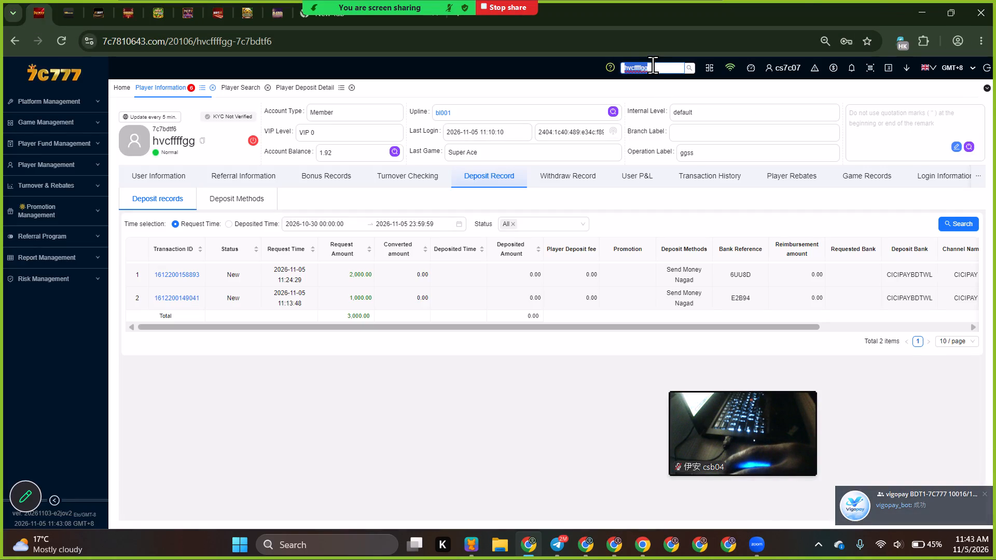
{"action": "key", "text": "Return"}
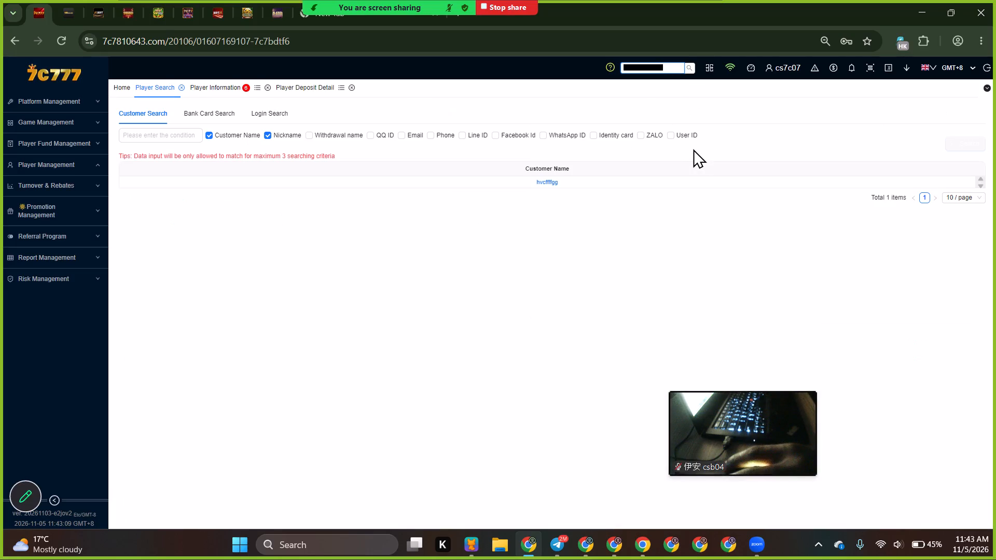
{"action": "left_click", "coordinate": [916, 12]}
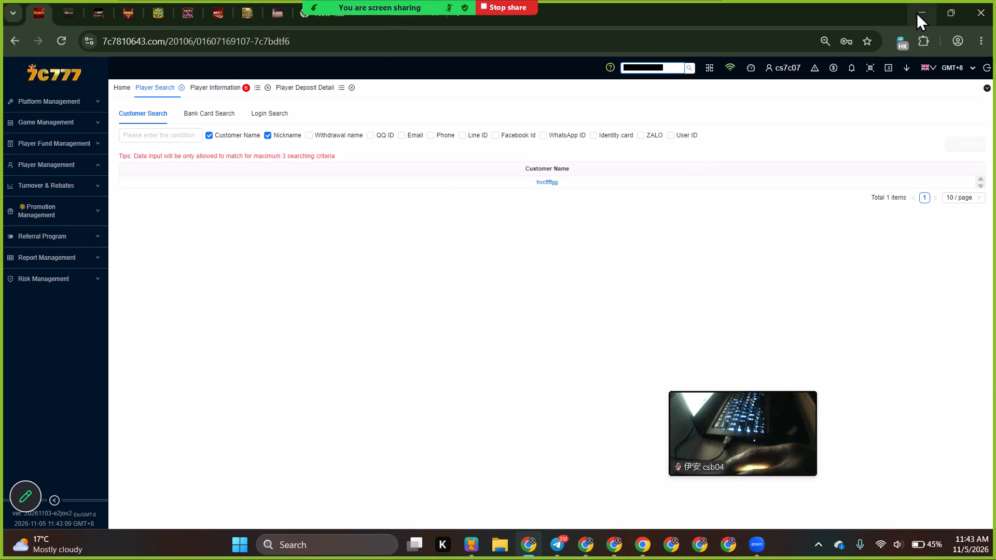
{"action": "left_click", "coordinate": [278, 46]}
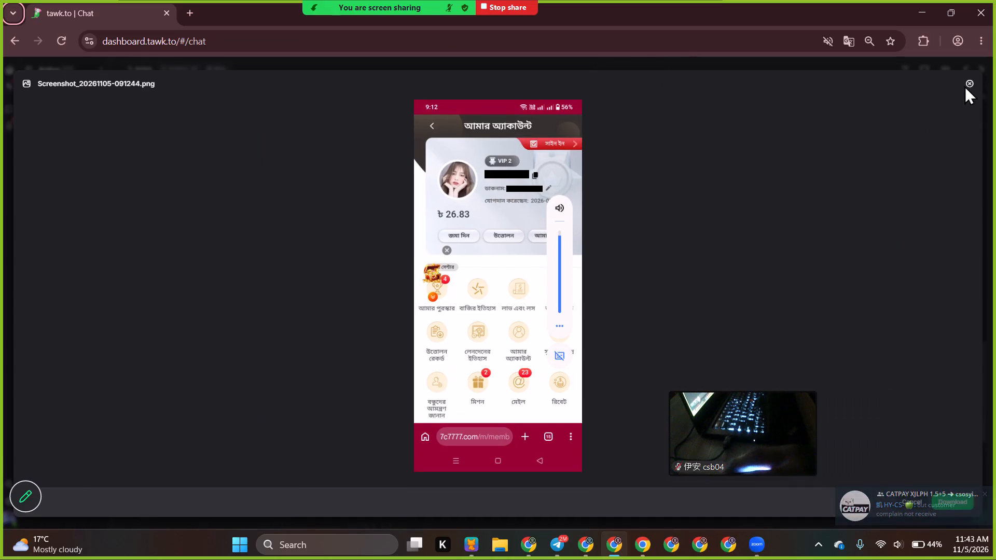
{"action": "left_click", "coordinate": [971, 79]}
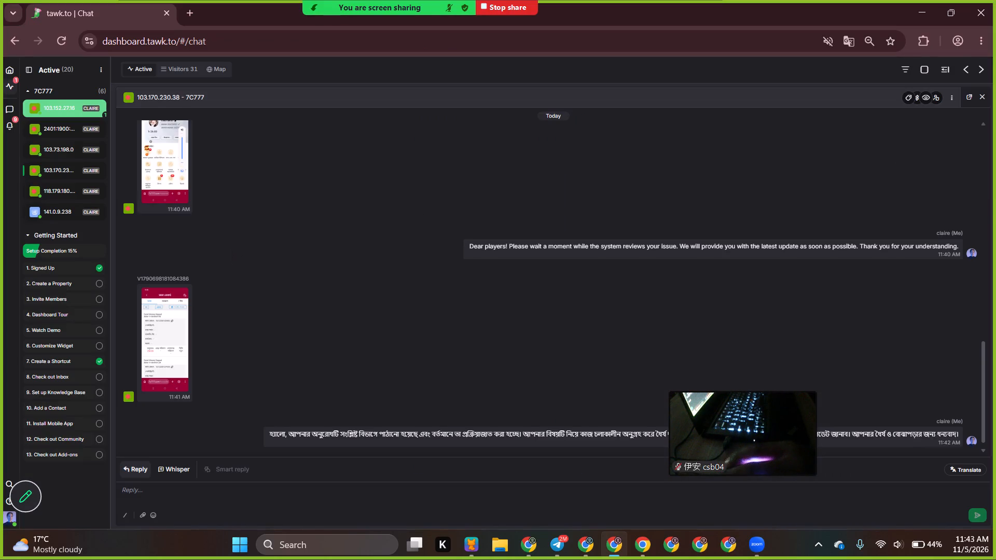
{"action": "scroll", "coordinate": [204, 289], "scroll_direction": "up", "scroll_amount": 1}
{"action": "left_click", "coordinate": [182, 229]}
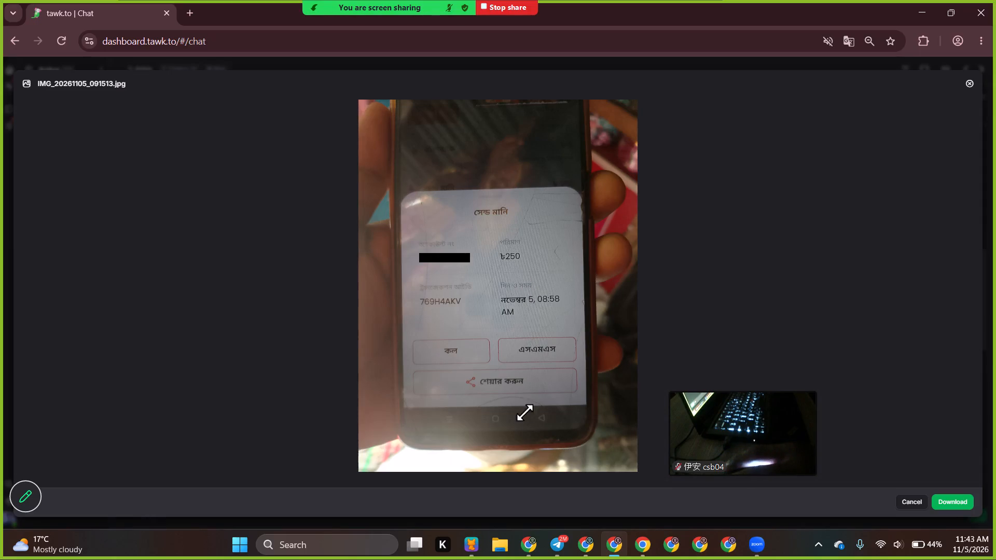
In the 7C777 back office, load the player's deposit records for 2026-10-30 to 2026-11-05 with all statuses.
{"action": "left_click", "coordinate": [528, 552]}
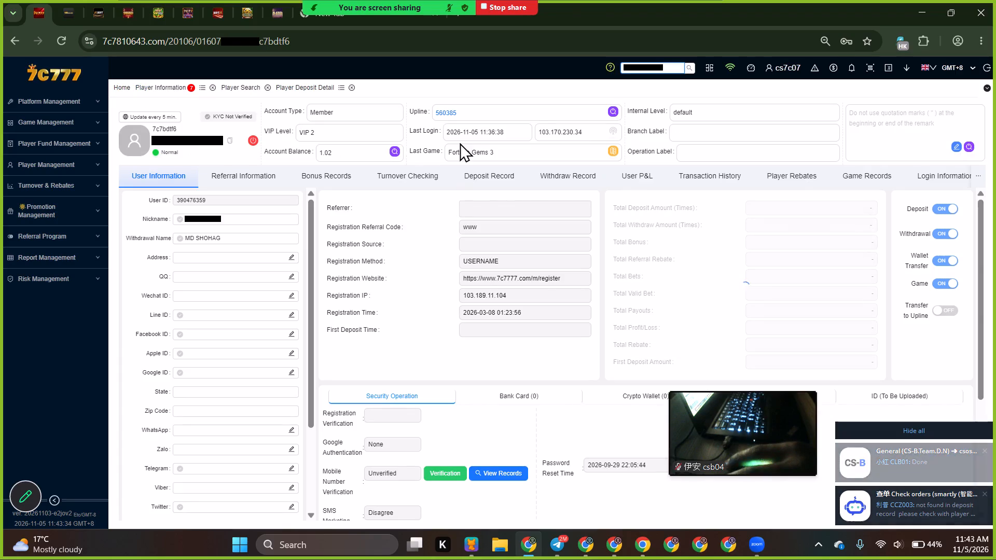
{"action": "left_click", "coordinate": [496, 177]}
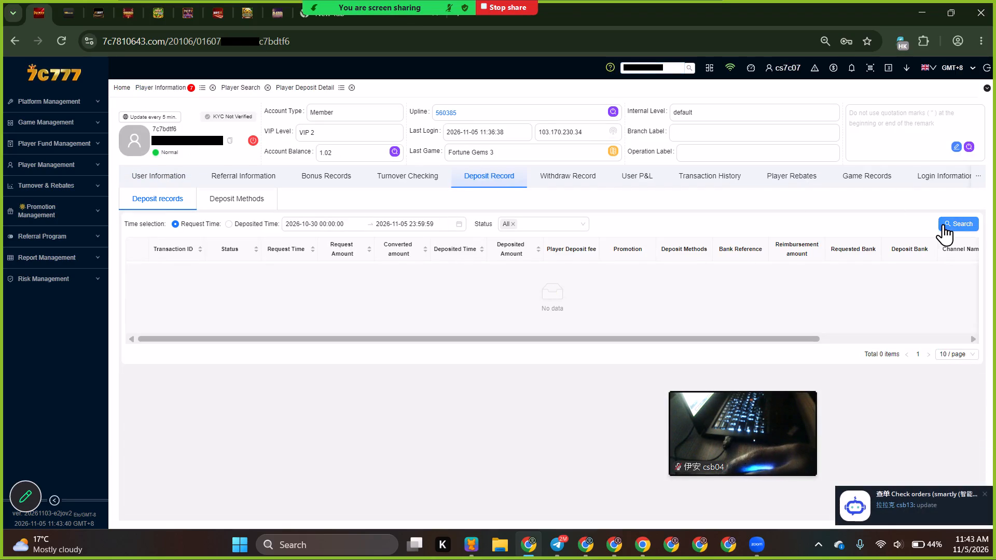
{"action": "left_click", "coordinate": [943, 224]}
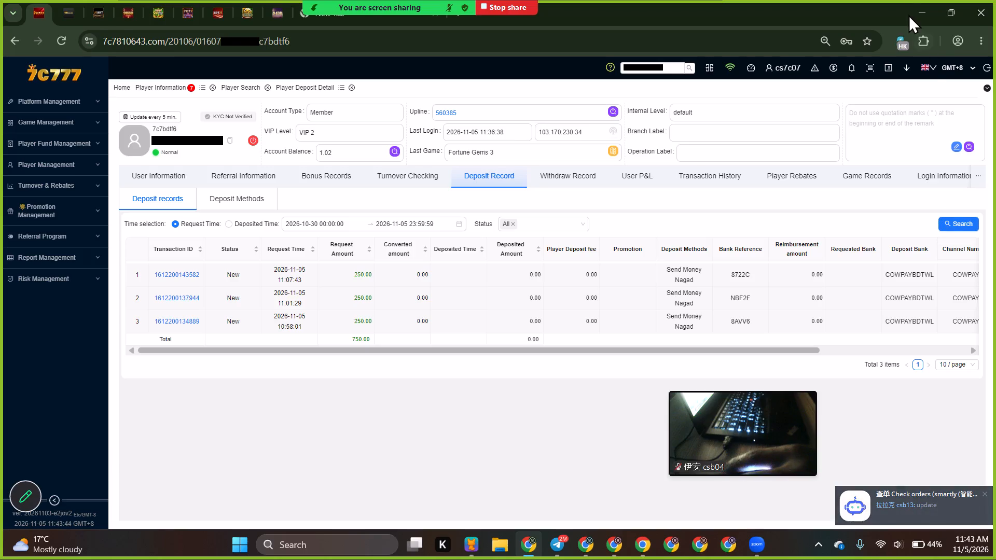
Recheck the payment receipt photo against the deposit records and select the transaction ID of the 10:58:01 deposit request.
{"action": "left_click", "coordinate": [915, 0]}
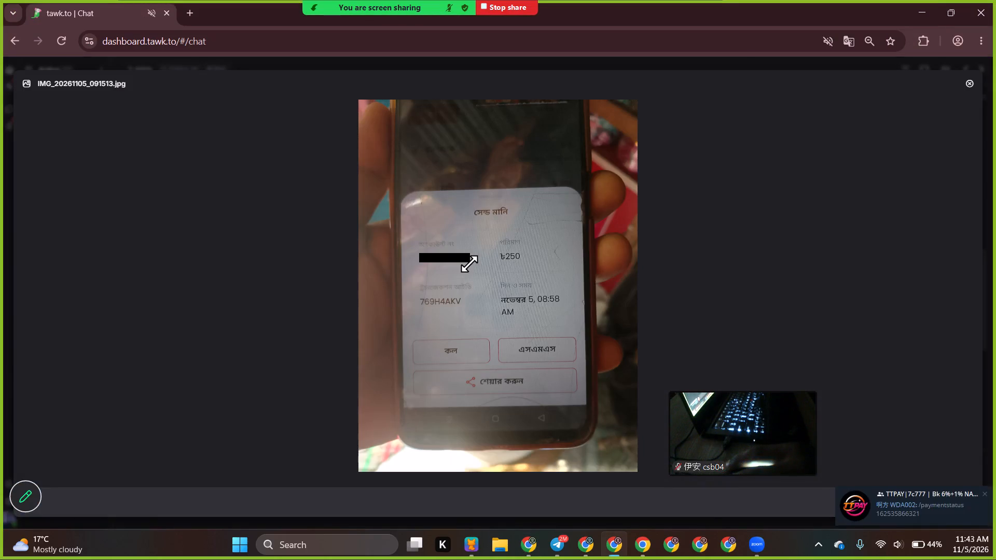
{"action": "left_click", "coordinate": [528, 545]}
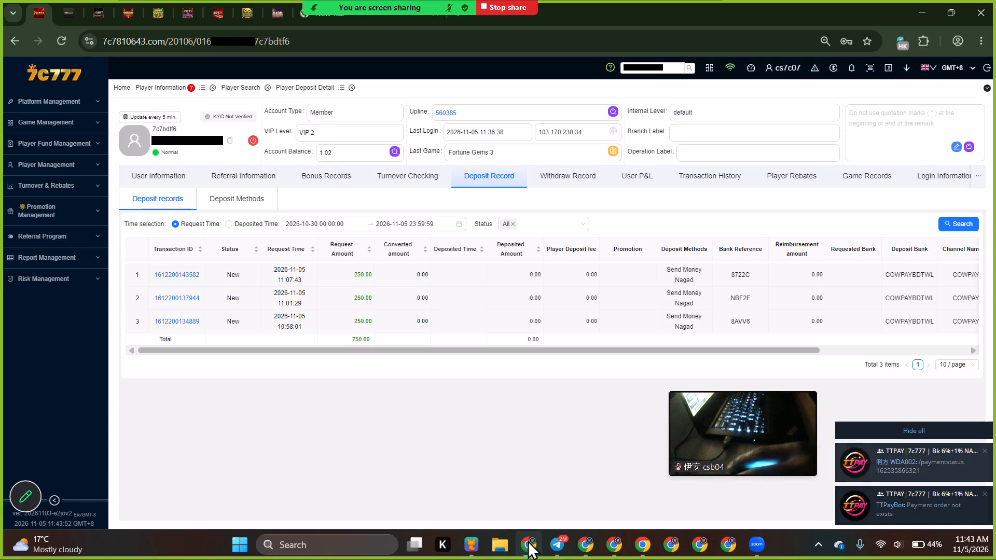
{"action": "left_click_drag", "start_coordinate": [151, 318], "coordinate": [198, 324]}
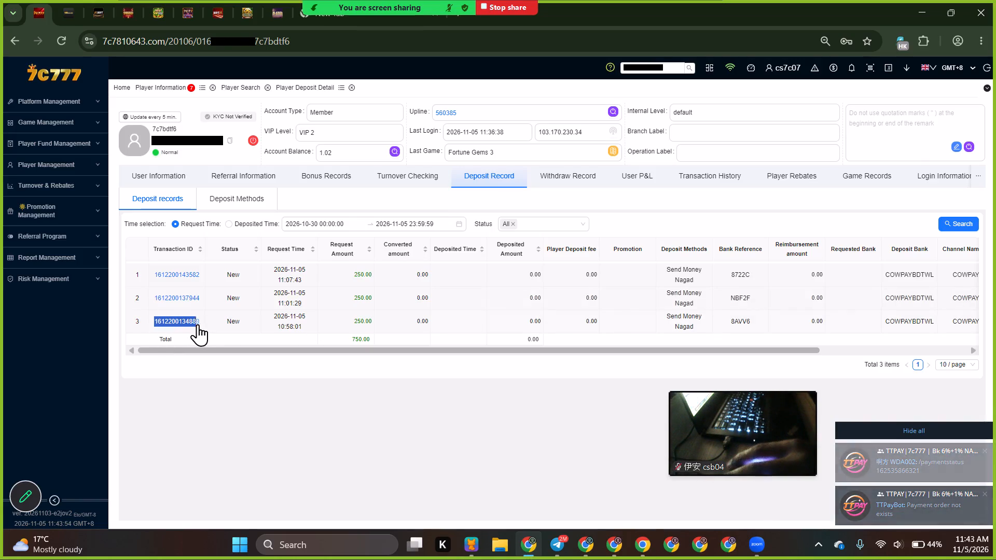
{"action": "left_click_drag", "start_coordinate": [198, 324], "coordinate": [212, 324]}
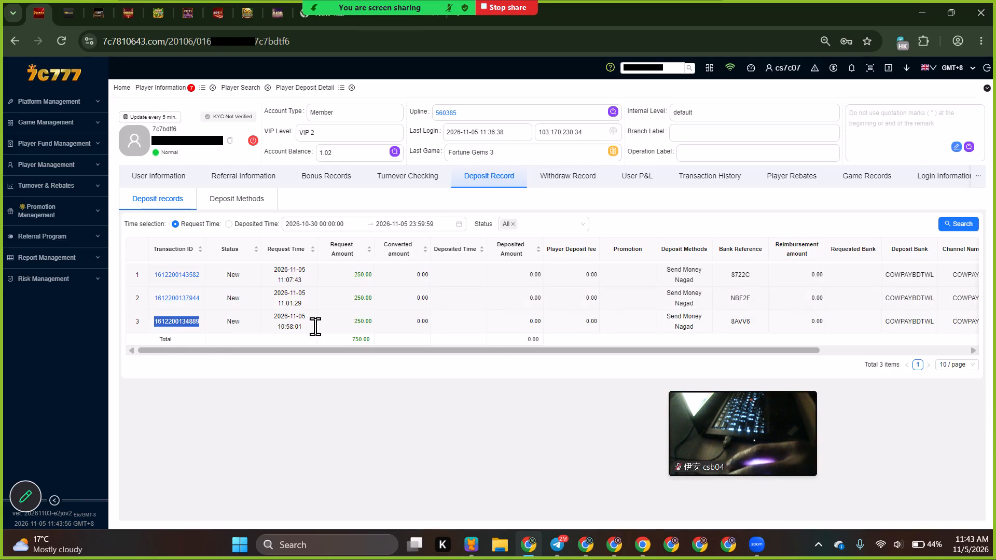
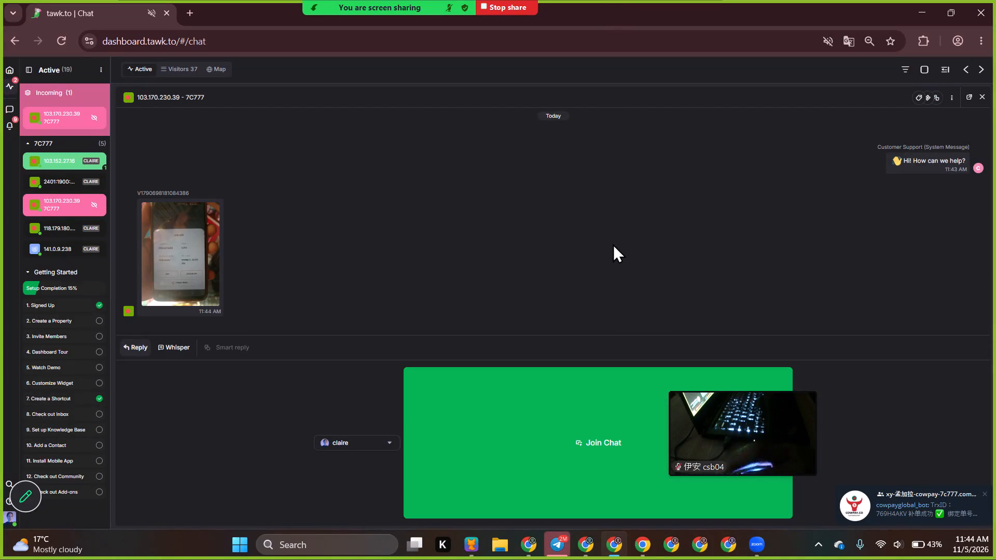
{"action": "left_click", "coordinate": [508, 411]}
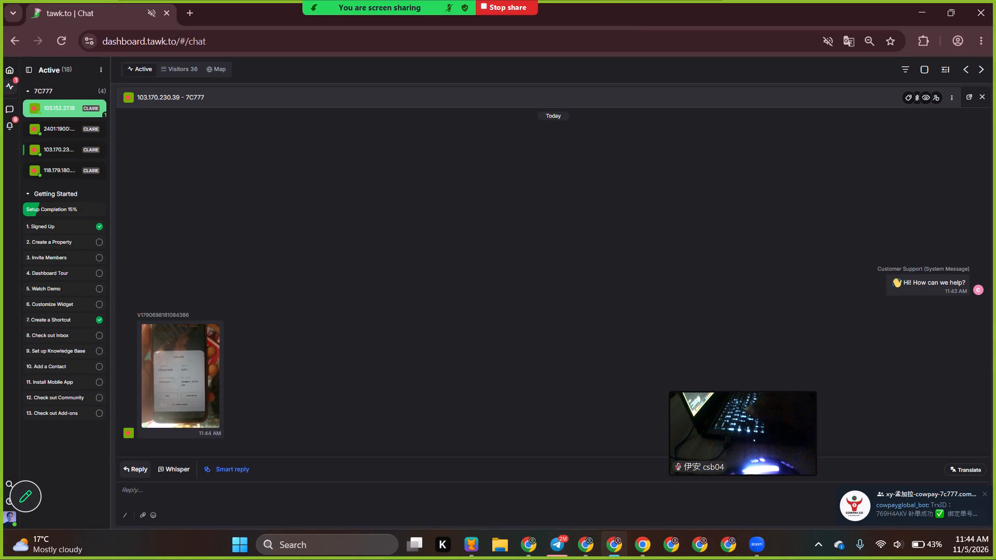
{"action": "type", "text": "/he"}
{"action": "key", "text": "Return"}
{"action": "key", "text": "Return"}
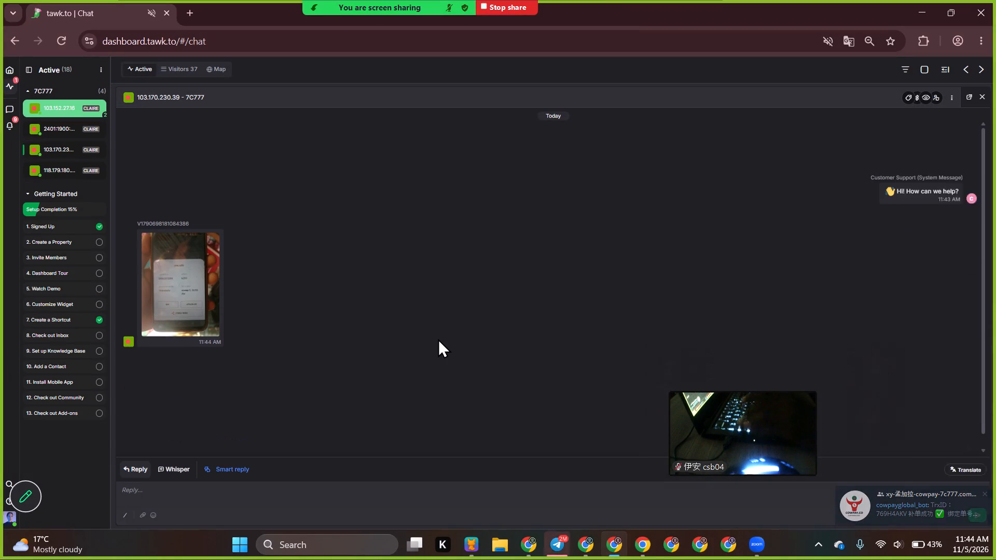
{"action": "type", "text": "/use"}
{"action": "key", "text": "Return"}
{"action": "key", "text": "Return"}
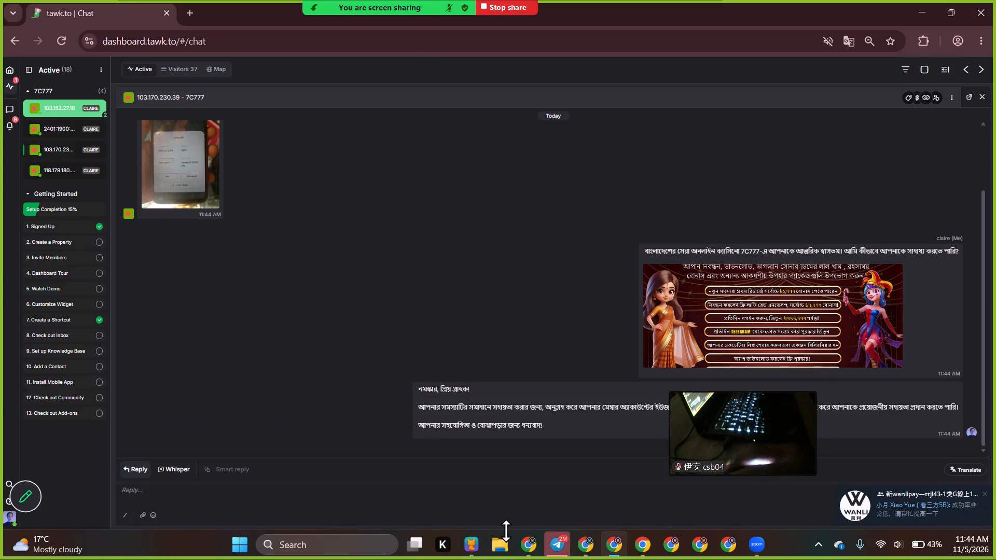
Switch from the tawk.to chat to another open Chrome window.
{"action": "left_click", "coordinate": [527, 549]}
{"action": "left_click", "coordinate": [525, 544]}
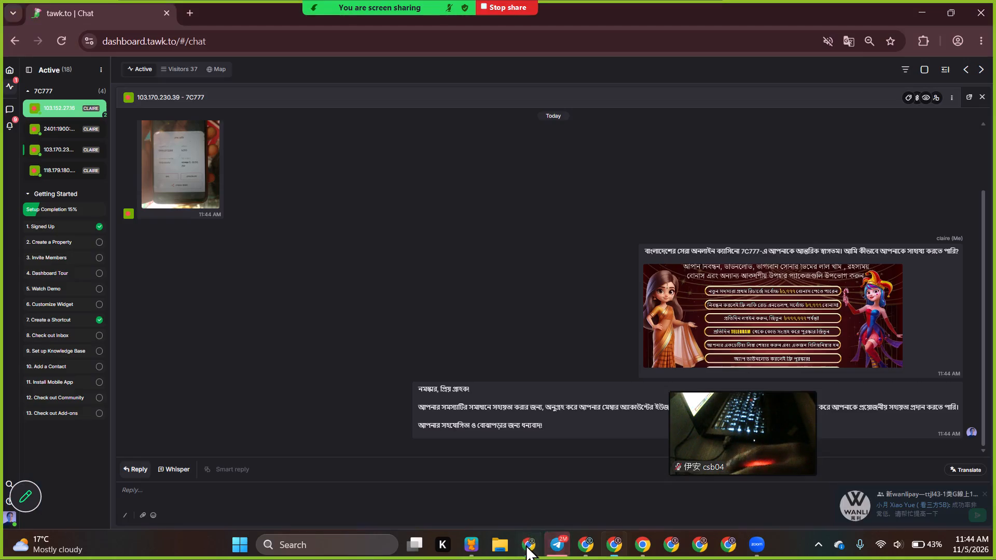
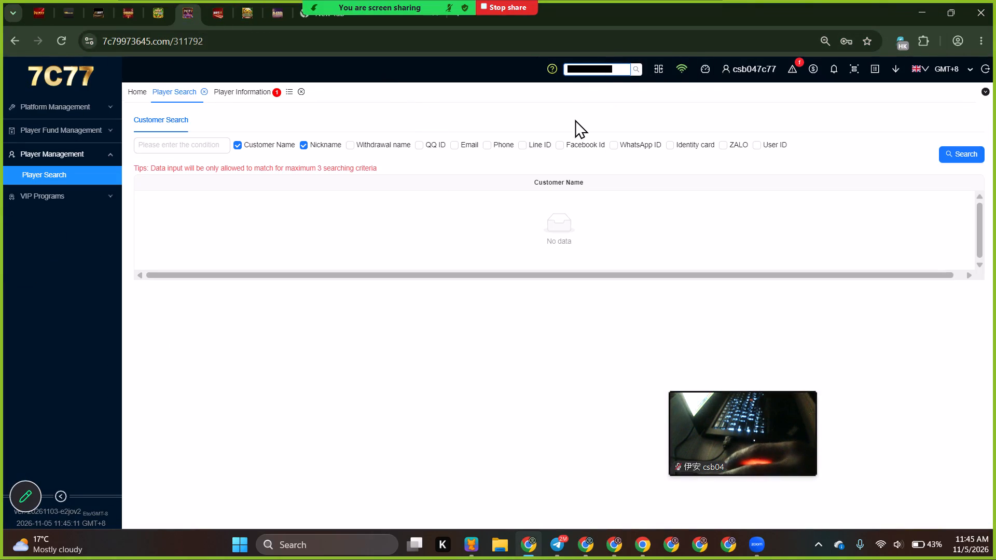
{"action": "key", "text": "ctrl+z"}
{"action": "left_click", "coordinate": [619, 62], "text": "ctrl"}
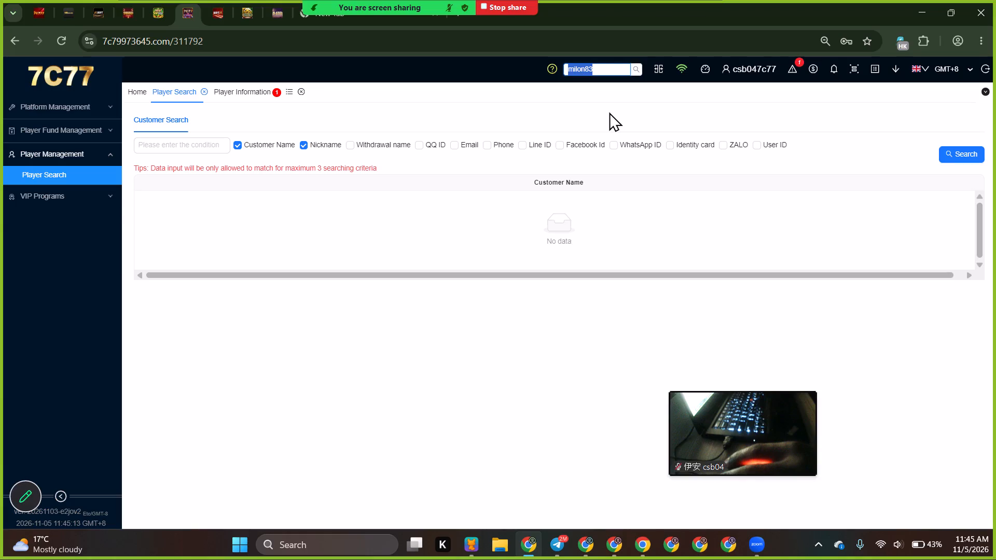
{"action": "key", "text": "Return"}
{"action": "left_click", "coordinate": [601, 69]}
{"action": "key", "text": "Return"}
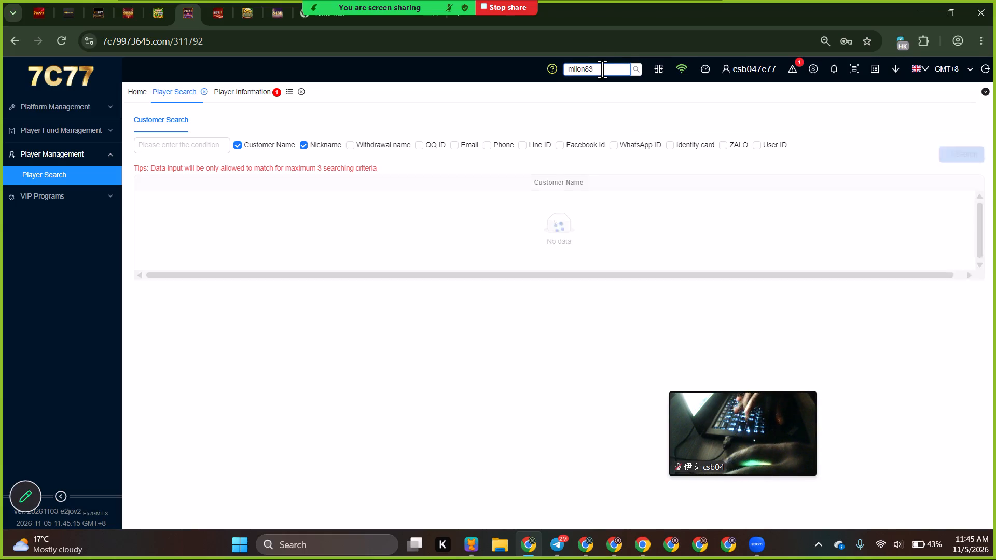
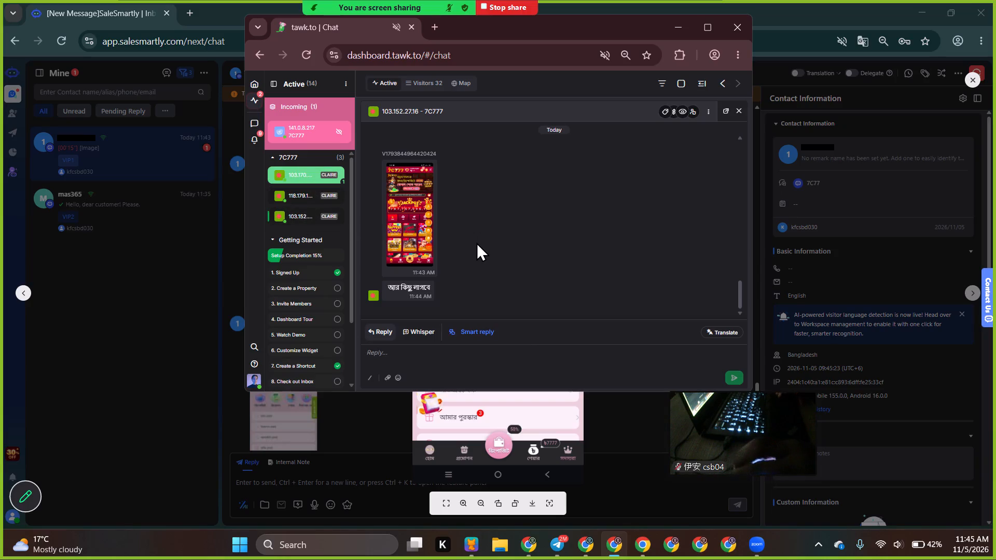
Review the active 7C777 chats and send the "ds" canned reply, confirming the deposit was credited, to the 103.170 visitor.
{"action": "scroll", "coordinate": [474, 239], "scroll_direction": "up", "scroll_amount": 2}
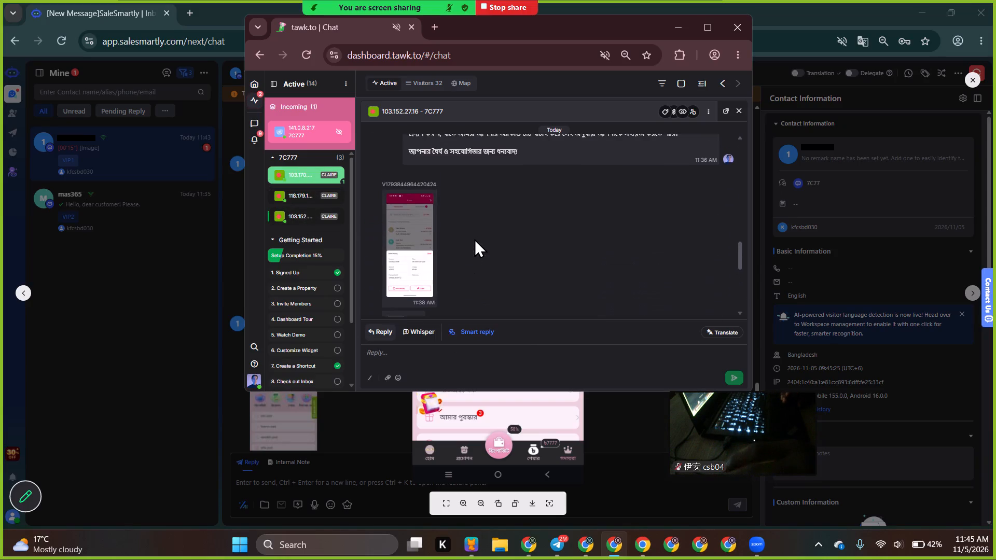
{"action": "left_click", "coordinate": [311, 195]}
{"action": "scroll", "coordinate": [497, 254], "scroll_direction": "down", "scroll_amount": 13}
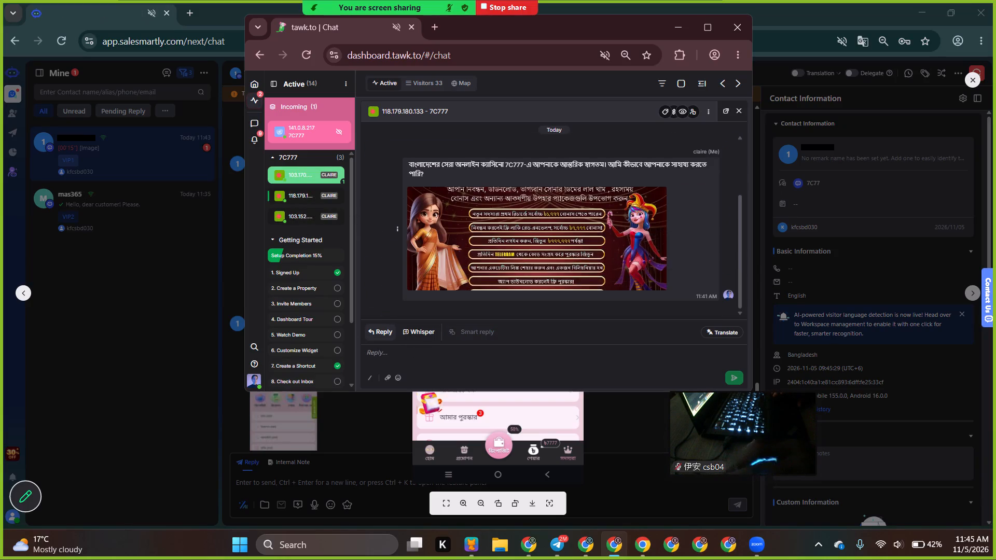
{"action": "left_click", "coordinate": [320, 173]}
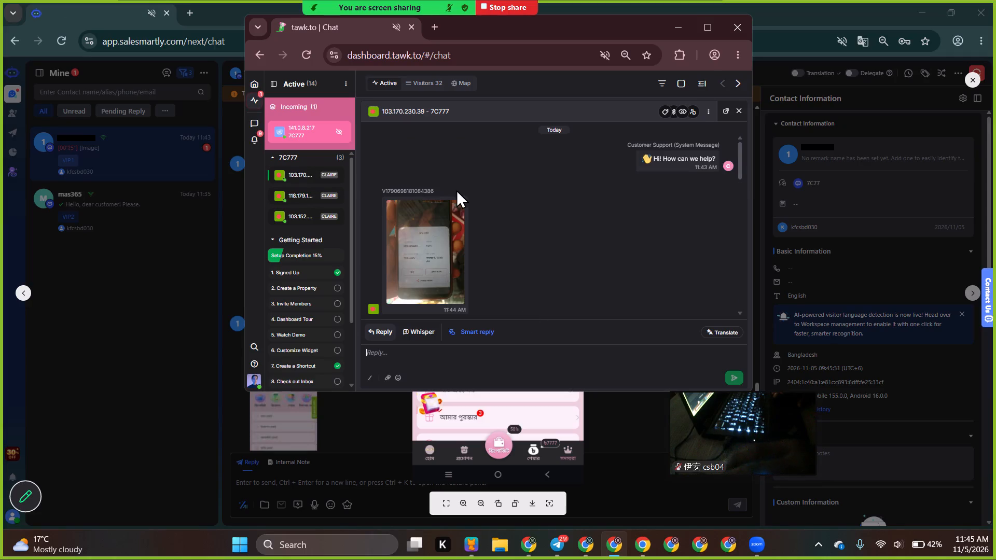
{"action": "scroll", "coordinate": [462, 192], "scroll_direction": "down", "scroll_amount": 12}
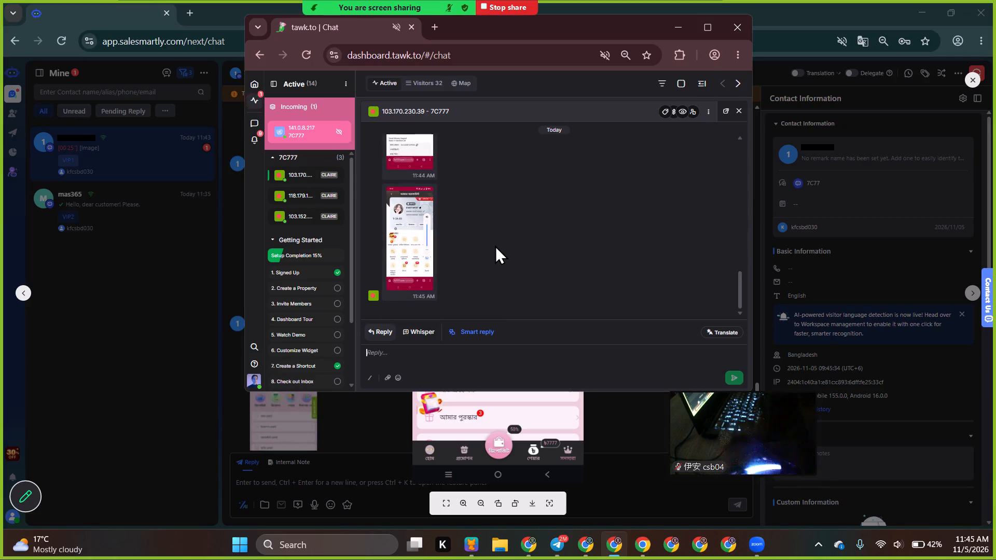
{"action": "type", "text": "/ds"}
{"action": "key", "text": "Return"}
{"action": "key", "text": "Return"}
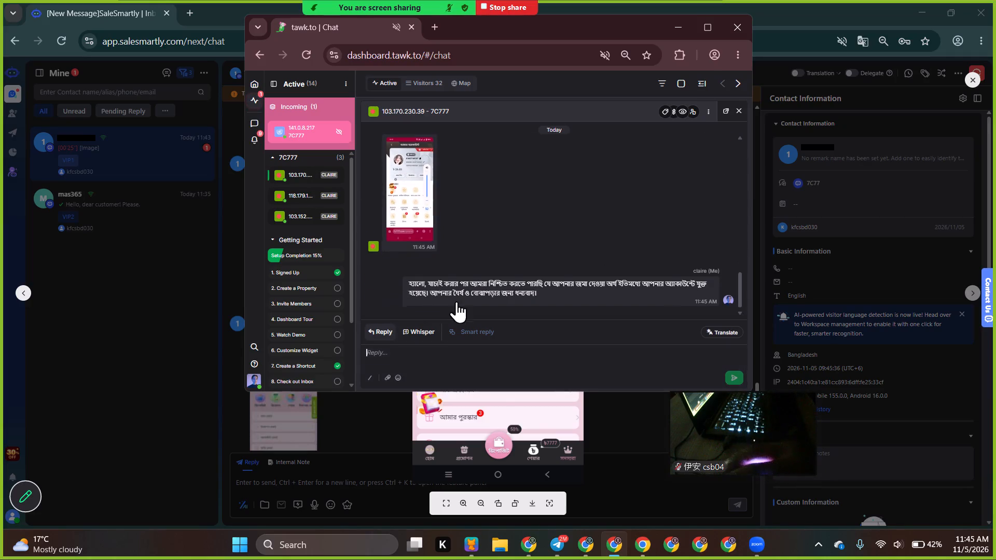
Recheck the 118.179 chat and send the "wait4" canned reply, saying the request is being processed, to the 103.152 visitor.
{"action": "left_click", "coordinate": [310, 190]}
{"action": "scroll", "coordinate": [475, 228], "scroll_direction": "down", "scroll_amount": 10}
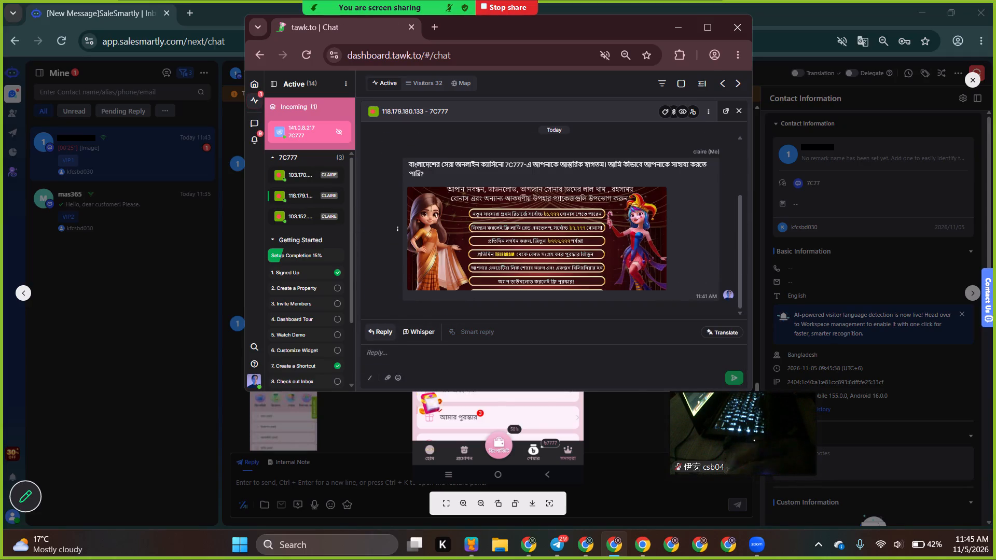
{"action": "scroll", "coordinate": [457, 254], "scroll_direction": "down", "scroll_amount": 3}
{"action": "left_click", "coordinate": [327, 220]}
{"action": "scroll", "coordinate": [503, 237], "scroll_direction": "down", "scroll_amount": 12}
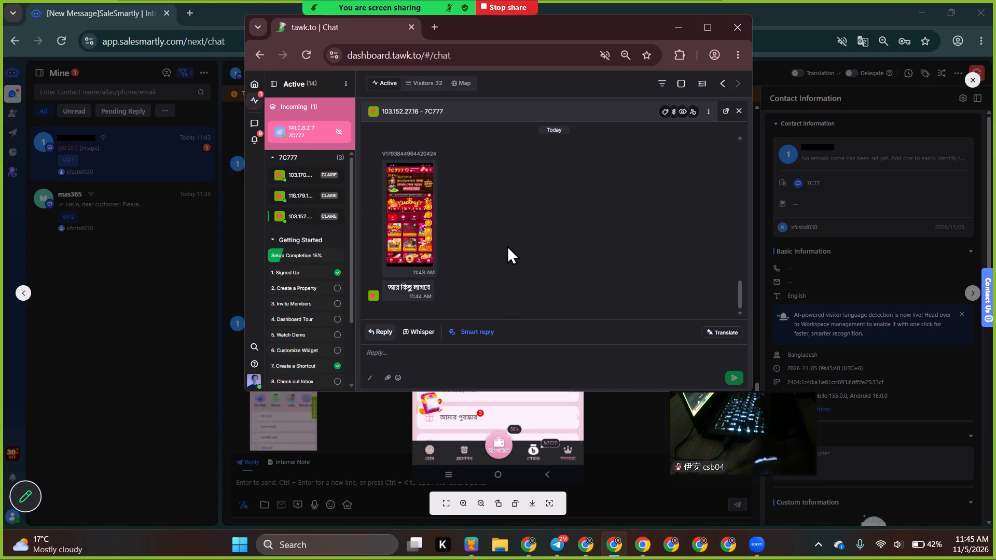
{"action": "type", "text": "/wai"}
{"action": "key", "text": "Return"}
{"action": "key", "text": "Return"}
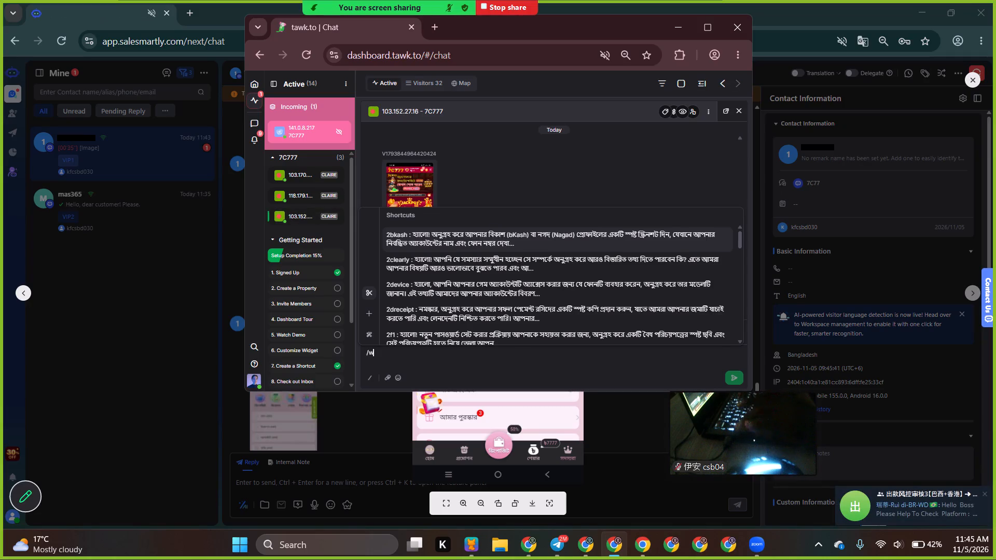
{"action": "key", "text": "ctrl+a"}
{"action": "type", "text": "/wait4"}
{"action": "key", "text": "Return"}
{"action": "key", "text": "Return"}
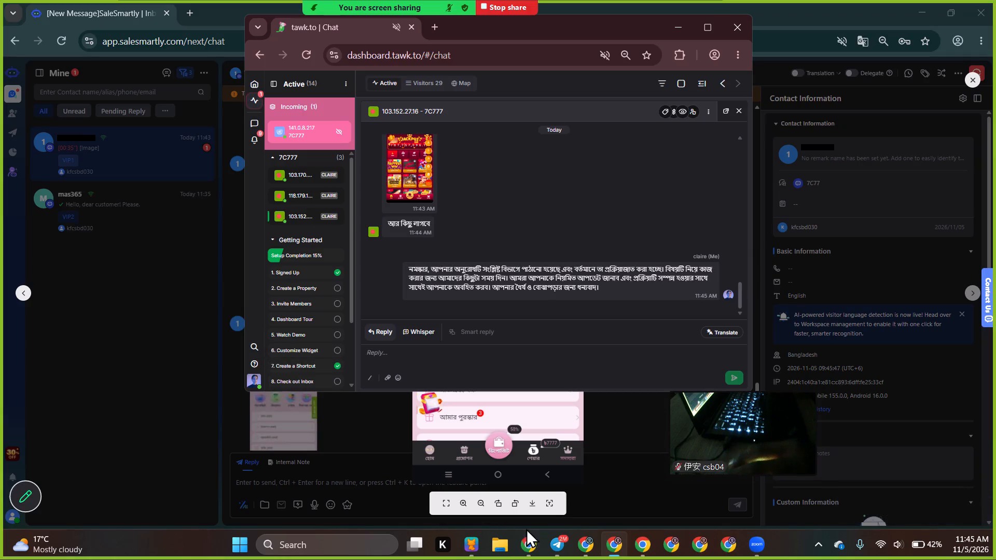
{"action": "left_click", "coordinate": [541, 550]}
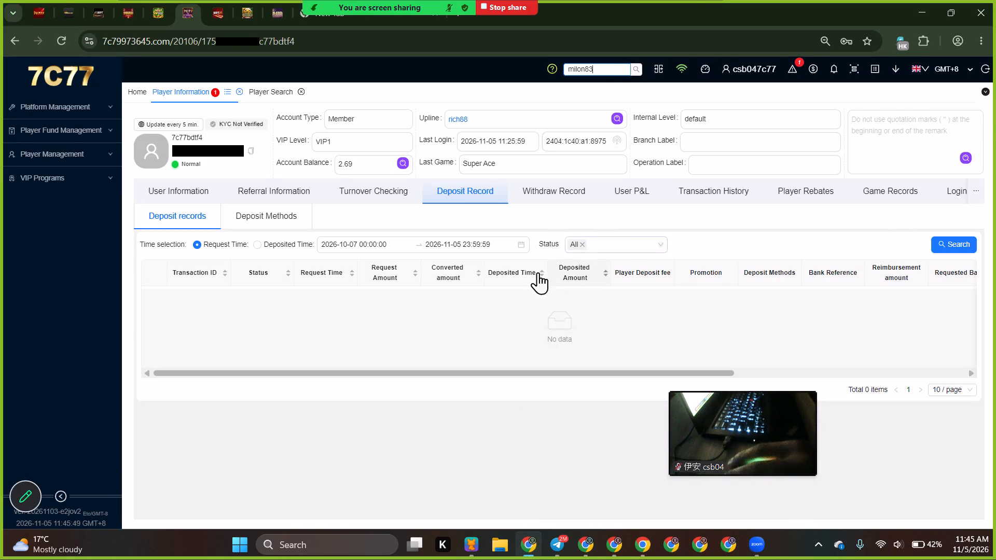
{"action": "left_click", "coordinate": [504, 248]}
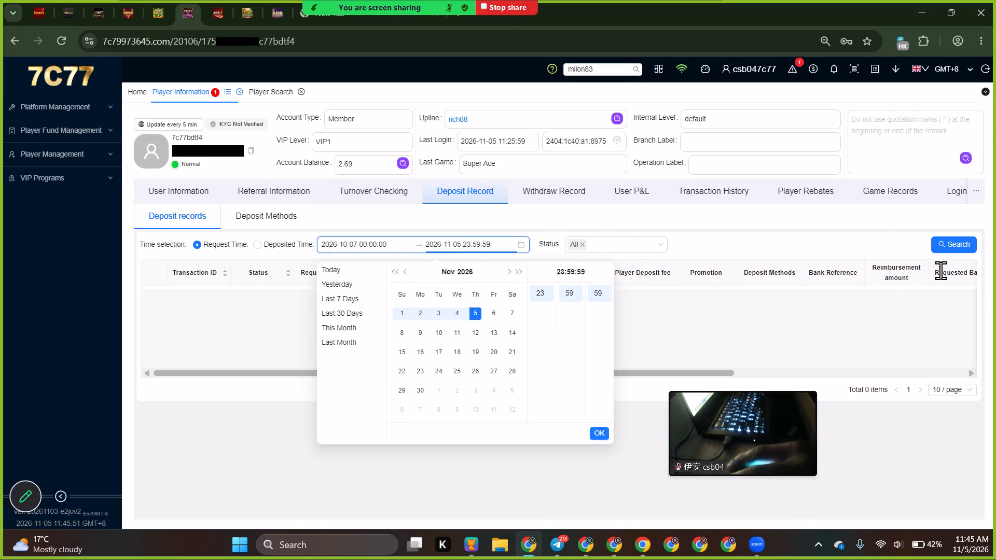
{"action": "left_click", "coordinate": [955, 245]}
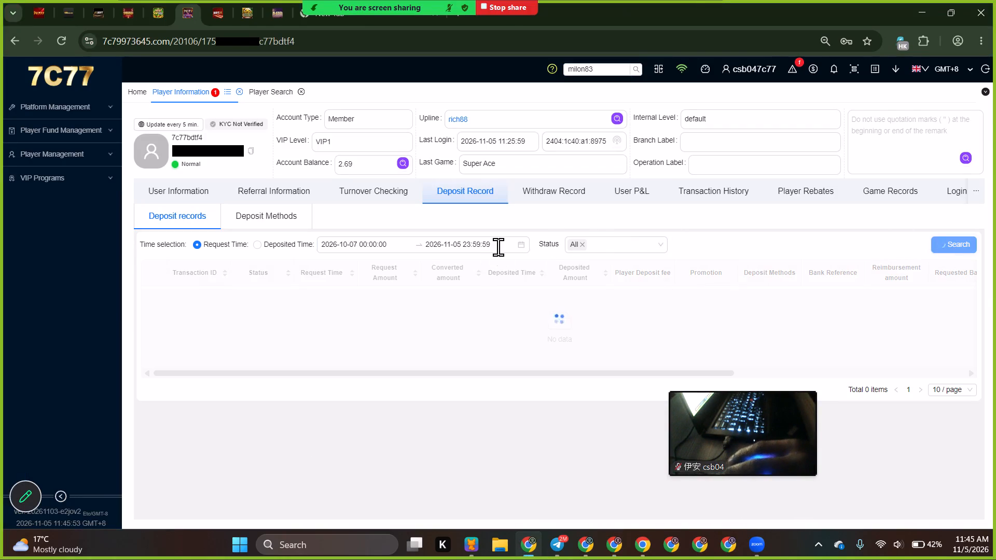
{"action": "left_click", "coordinate": [499, 246]}
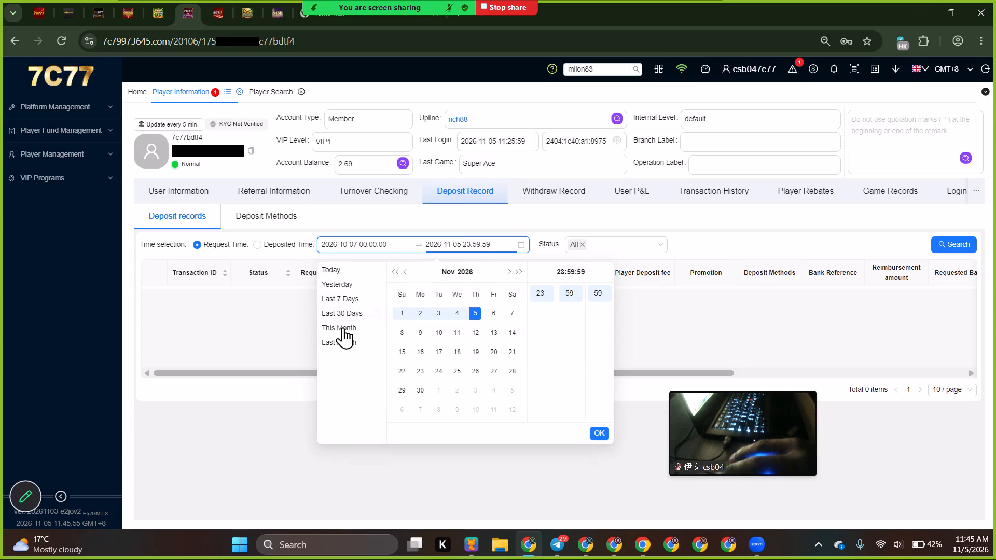
{"action": "left_click", "coordinate": [351, 315]}
{"action": "left_click", "coordinate": [952, 248]}
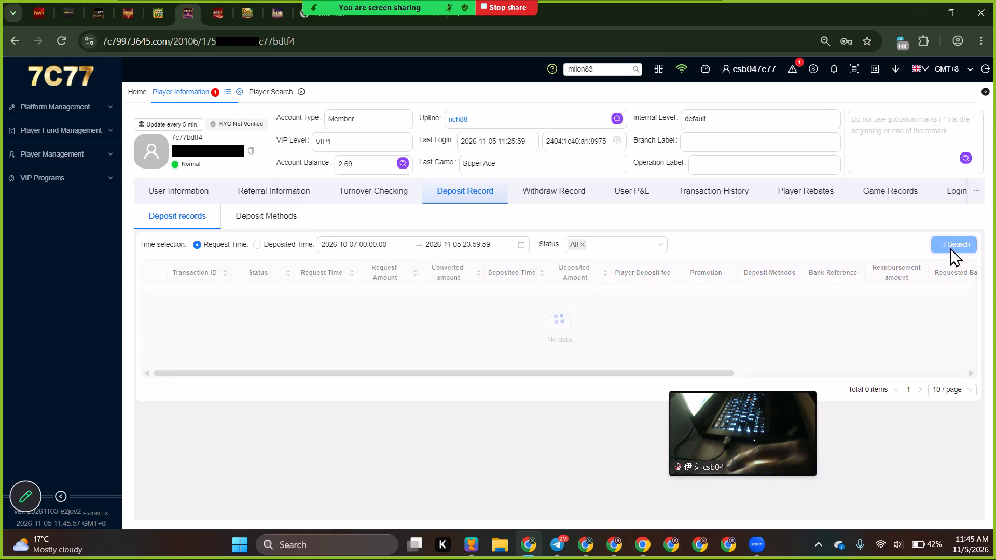
{"action": "left_click", "coordinate": [504, 246]}
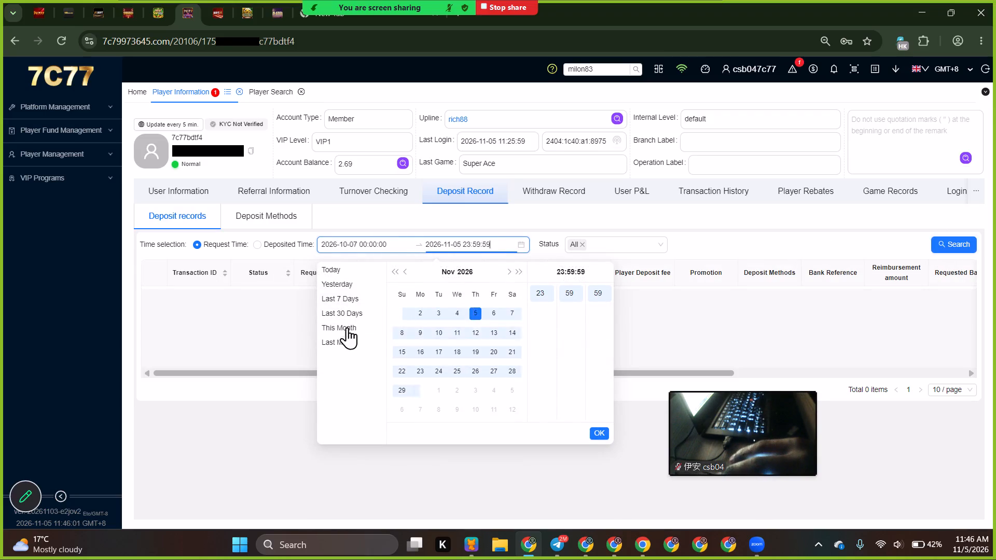
{"action": "left_click", "coordinate": [345, 344]}
{"action": "left_click", "coordinate": [944, 237]}
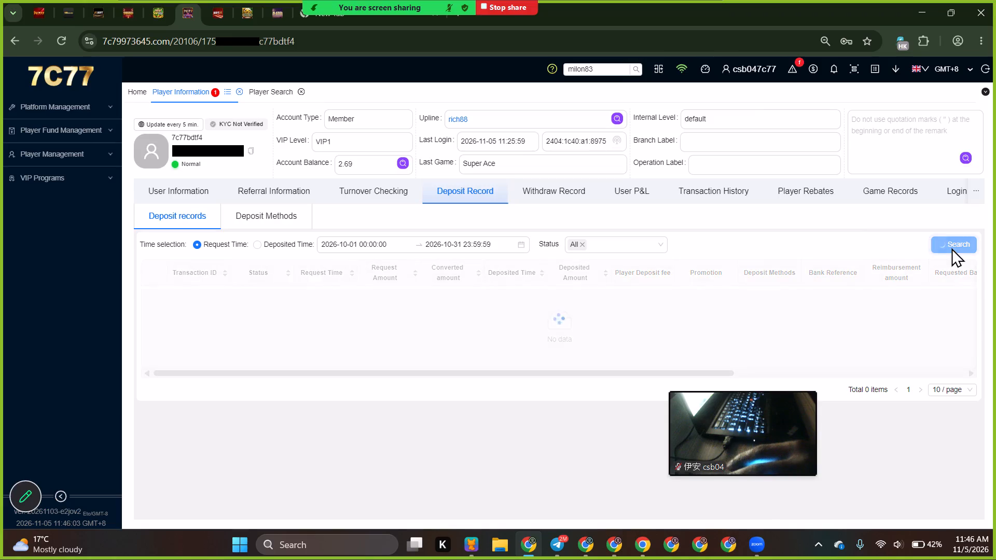
Return to the tawk.to 103.152 chat, insert the "2inco" canned reply about the mismatched deposit receipt as a draft, and copy its text.
{"action": "left_click", "coordinate": [915, 7]}
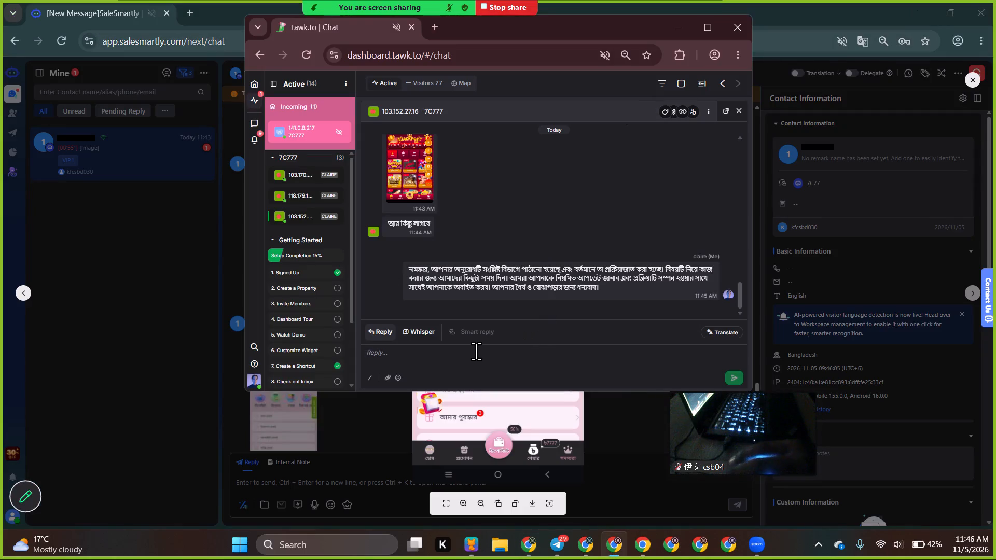
{"action": "type", "text": "/2inco"}
{"action": "key", "text": "Return"}
{"action": "key", "text": "ctrl+a"}
{"action": "key", "text": "ctrl+c"}
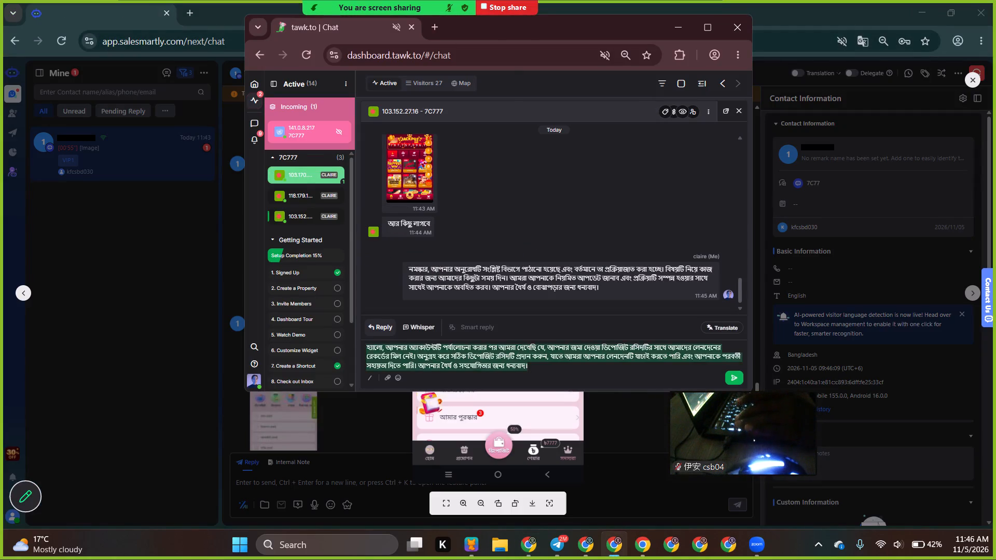
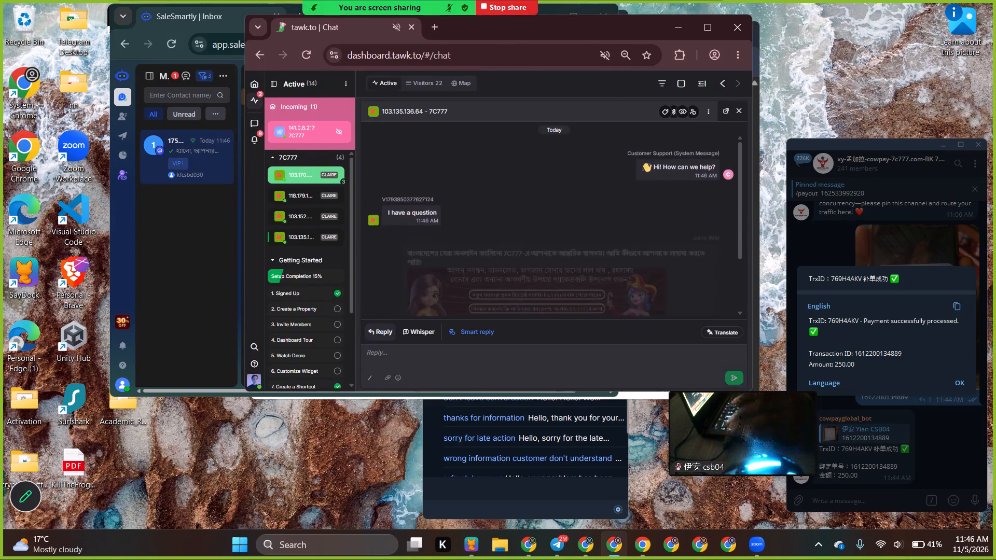
{"action": "left_click", "coordinate": [316, 215]}
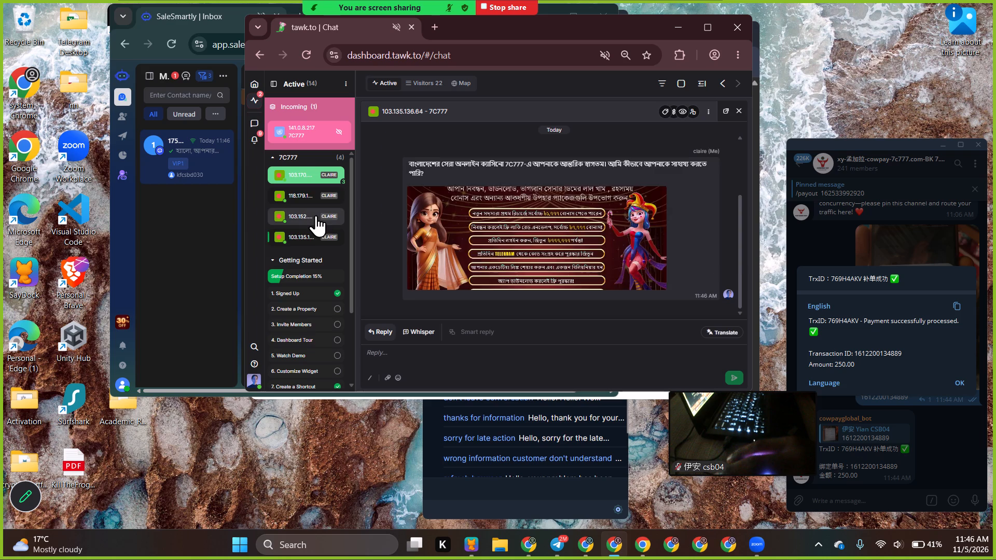
{"action": "left_click", "coordinate": [703, 24]}
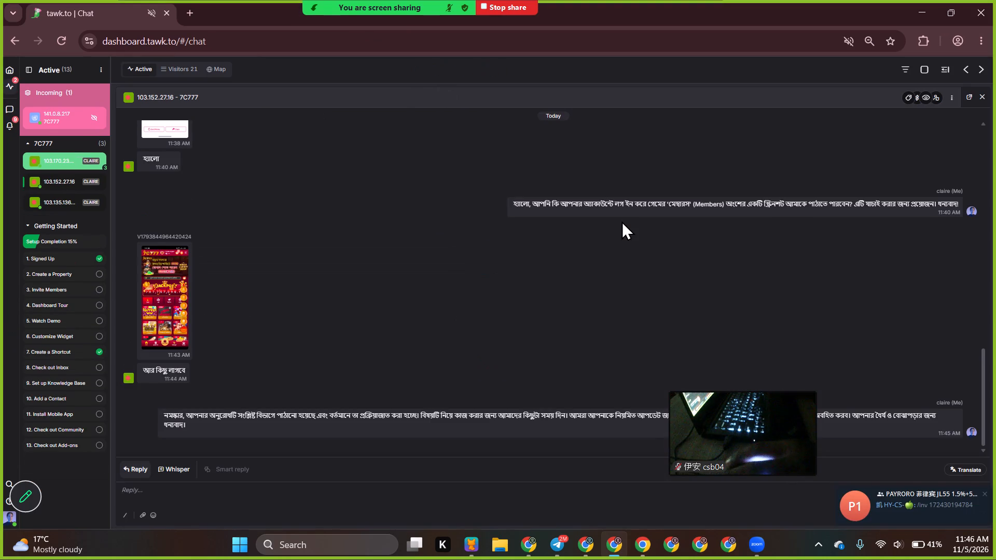
{"action": "scroll", "coordinate": [312, 227], "scroll_direction": "up", "scroll_amount": 6}
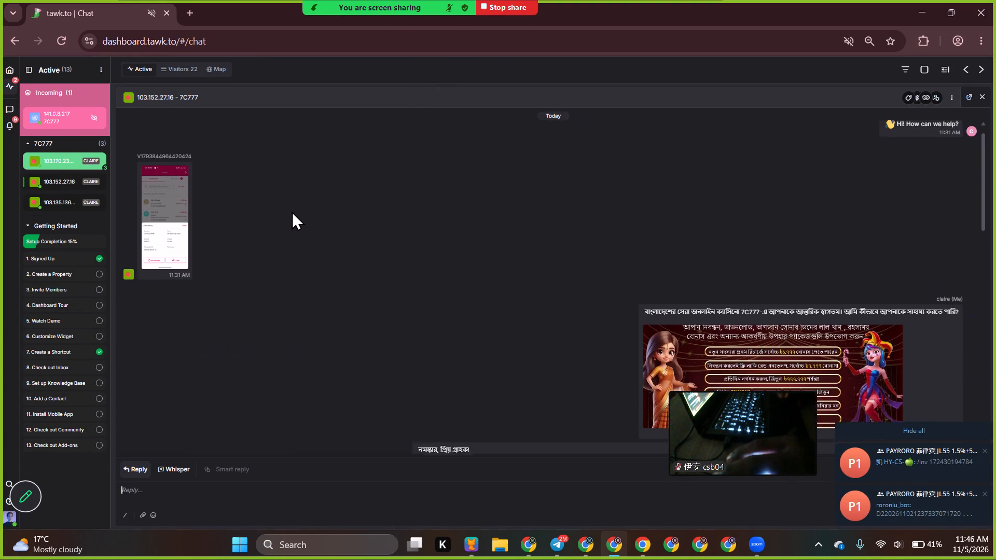
{"action": "scroll", "coordinate": [292, 211], "scroll_direction": "down", "scroll_amount": 9}
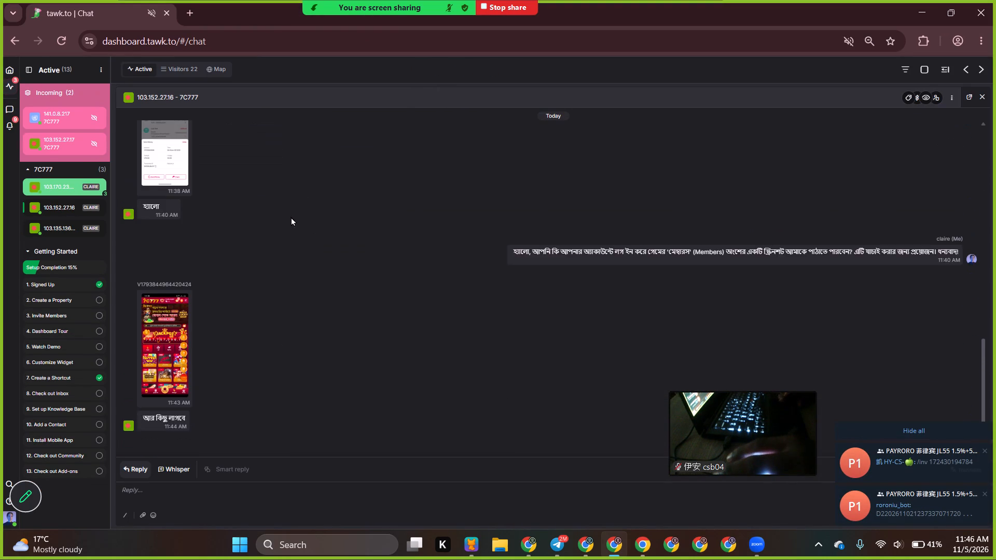
{"action": "left_click", "coordinate": [160, 309]}
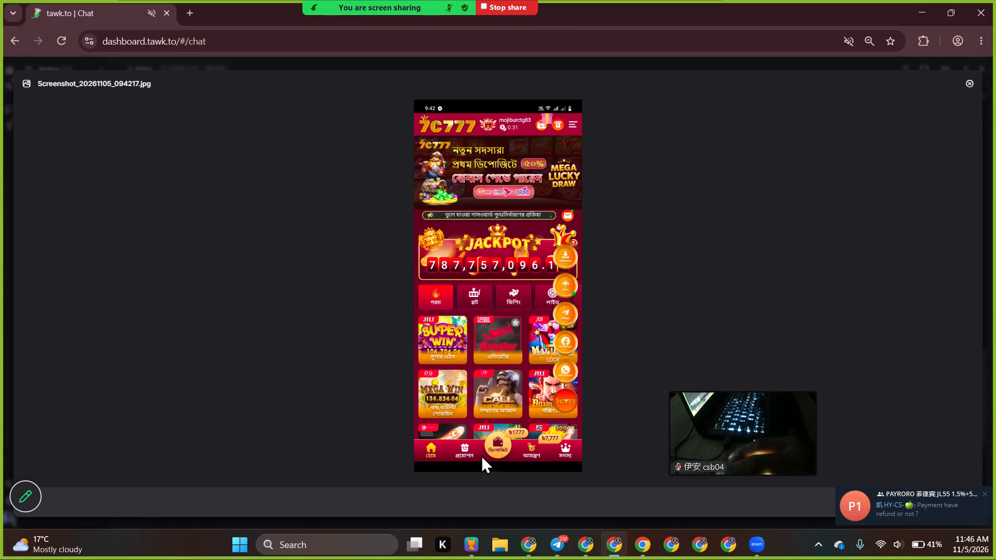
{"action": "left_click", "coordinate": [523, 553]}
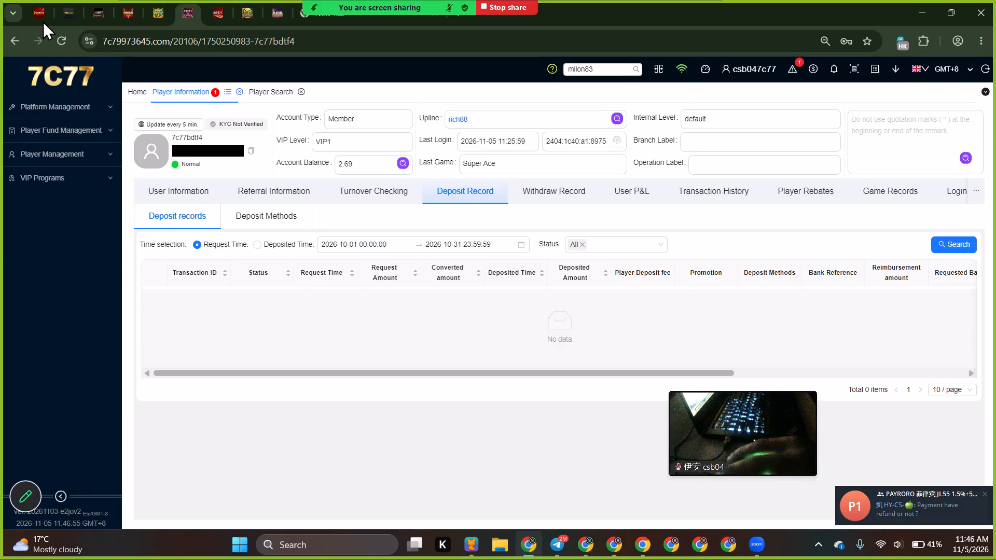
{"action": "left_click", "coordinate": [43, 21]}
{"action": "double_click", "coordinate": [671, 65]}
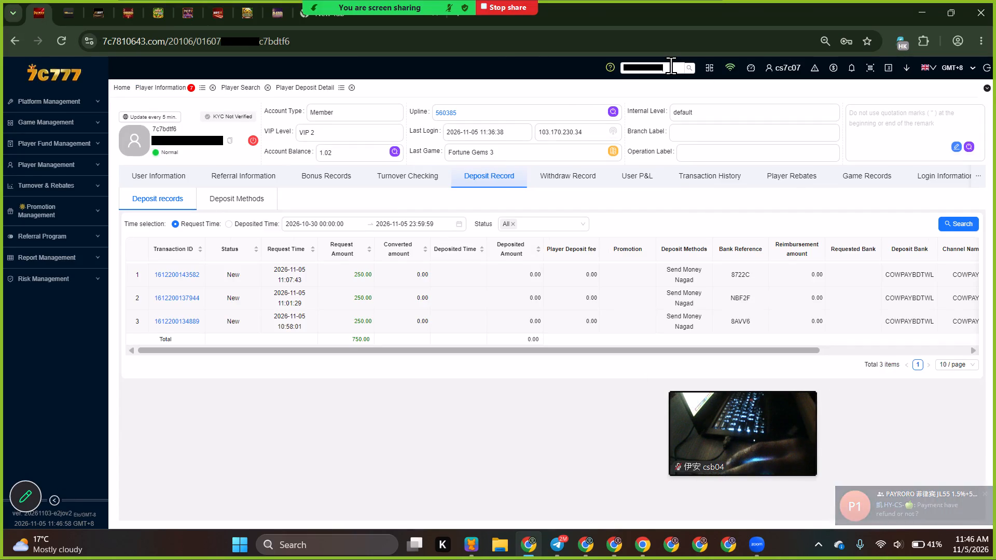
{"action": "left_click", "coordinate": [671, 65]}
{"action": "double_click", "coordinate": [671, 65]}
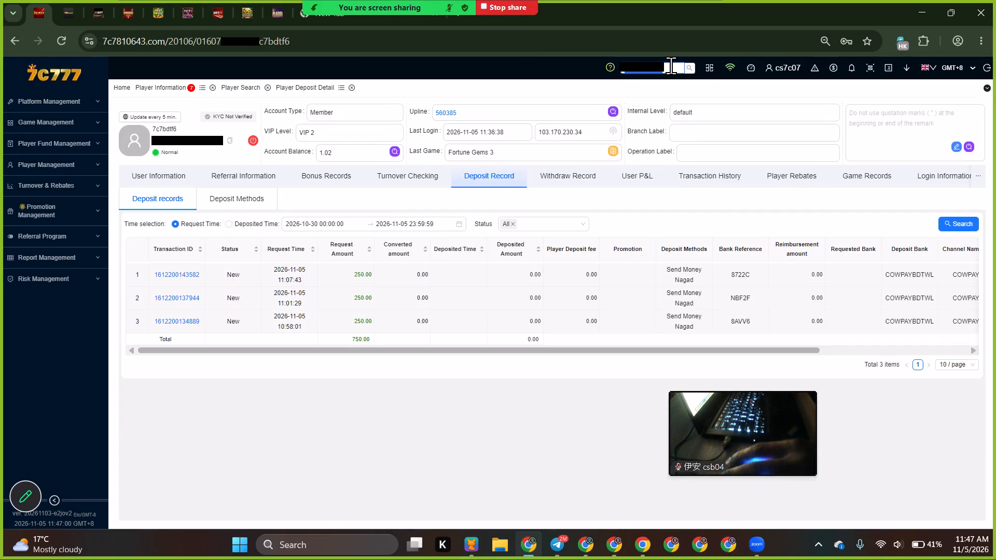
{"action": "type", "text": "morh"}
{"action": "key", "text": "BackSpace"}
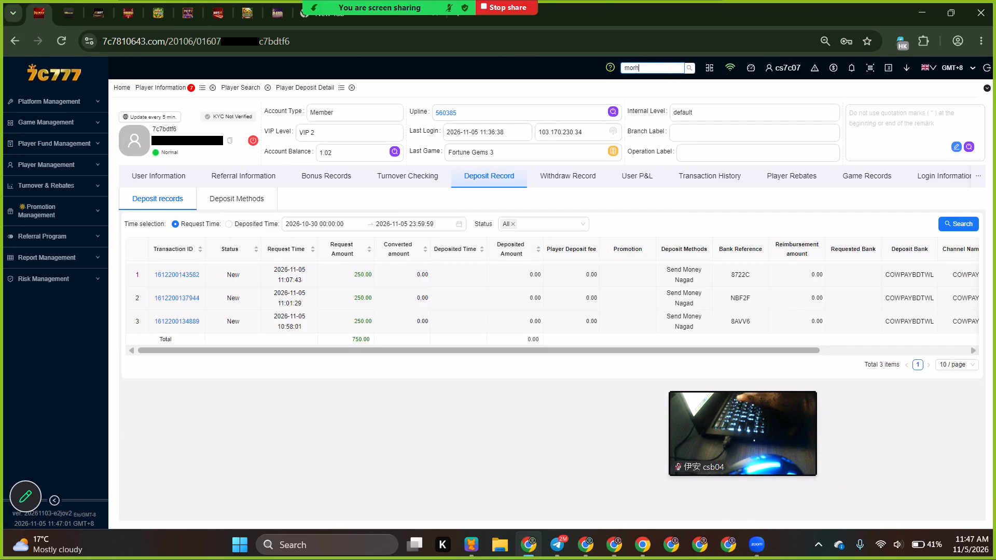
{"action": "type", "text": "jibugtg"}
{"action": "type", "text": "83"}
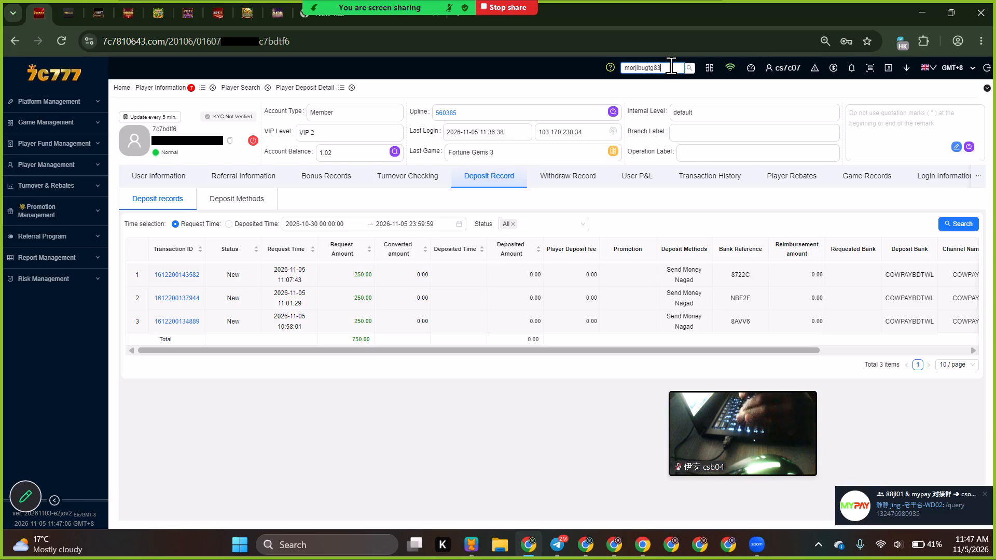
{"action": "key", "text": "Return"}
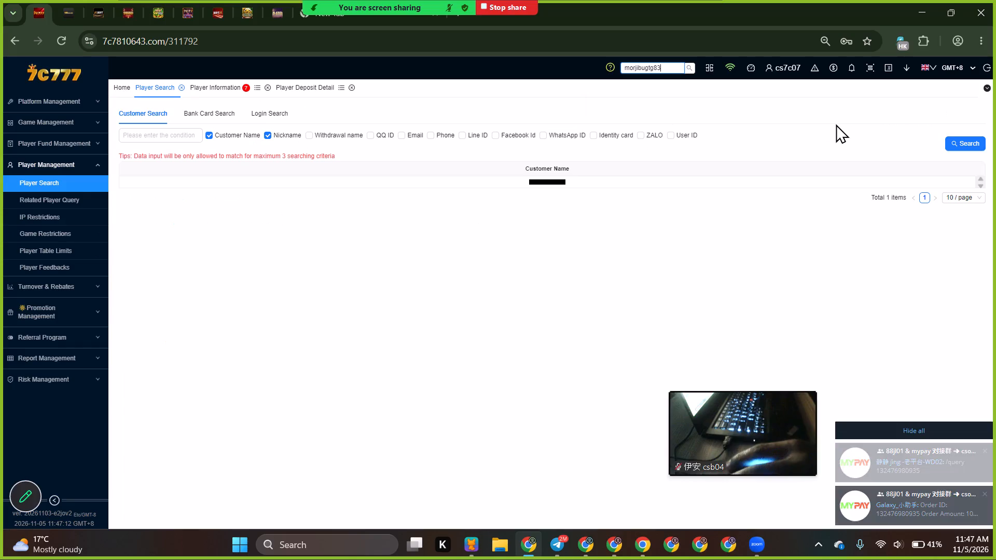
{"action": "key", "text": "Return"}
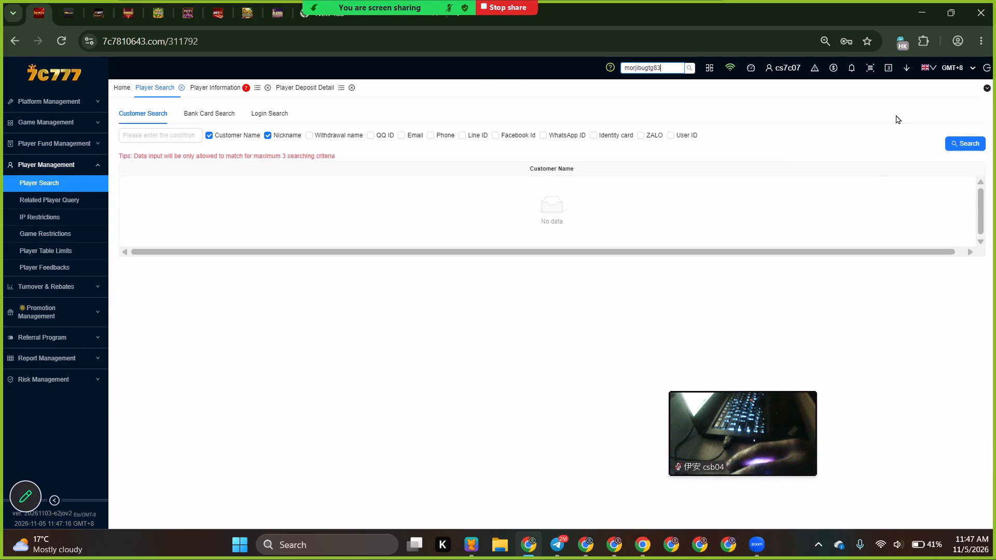
{"action": "left_click", "coordinate": [903, 9]}
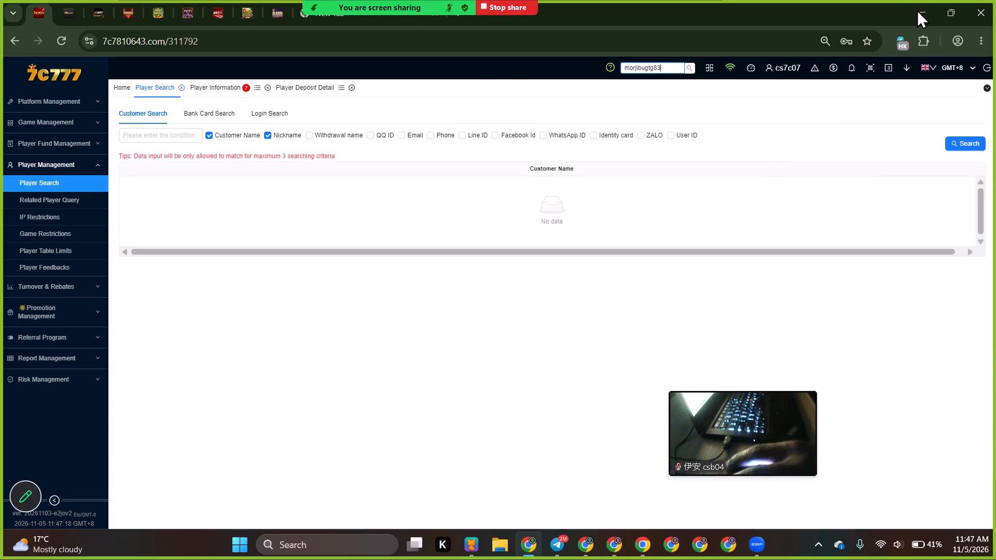
{"action": "left_click", "coordinate": [917, 9]}
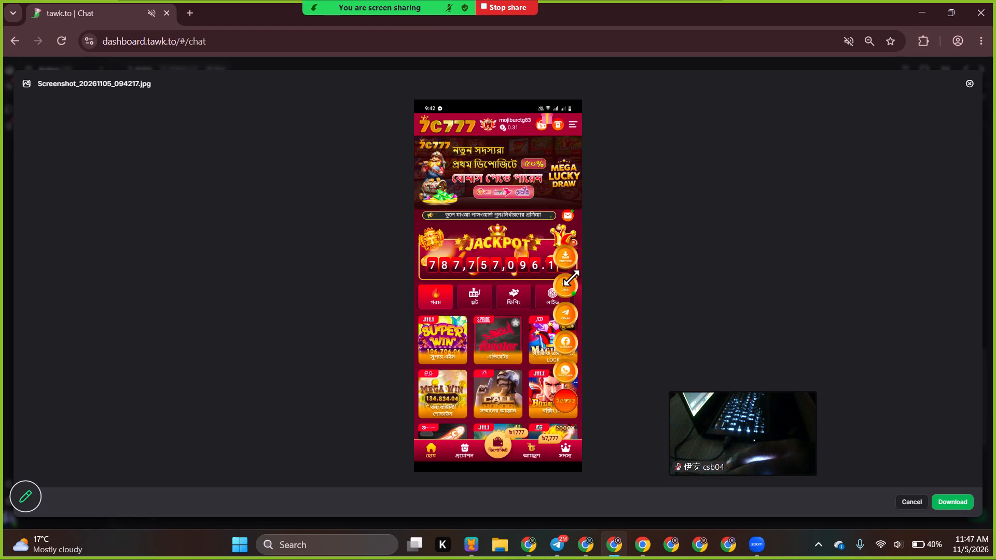
{"action": "left_click", "coordinate": [525, 551]}
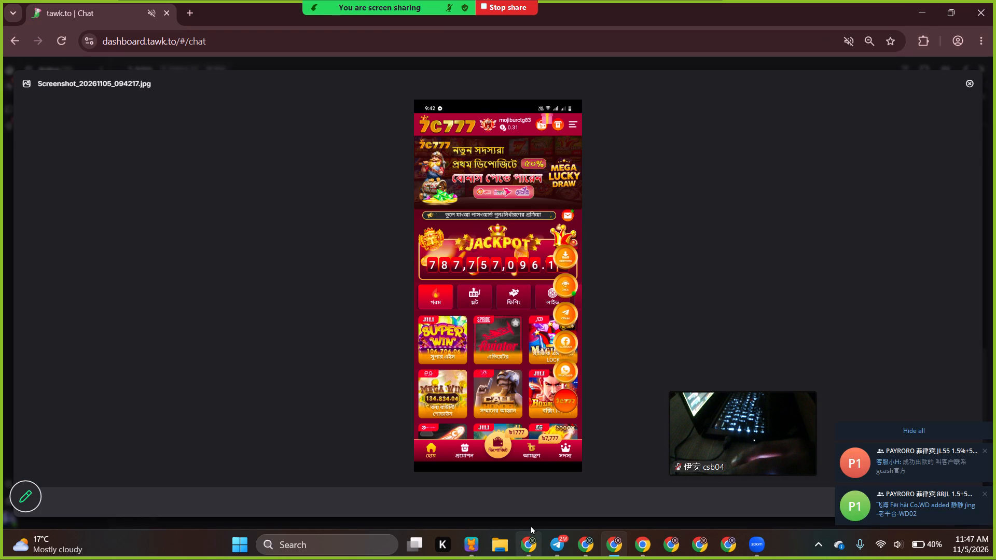
{"action": "left_click", "coordinate": [635, 63]}
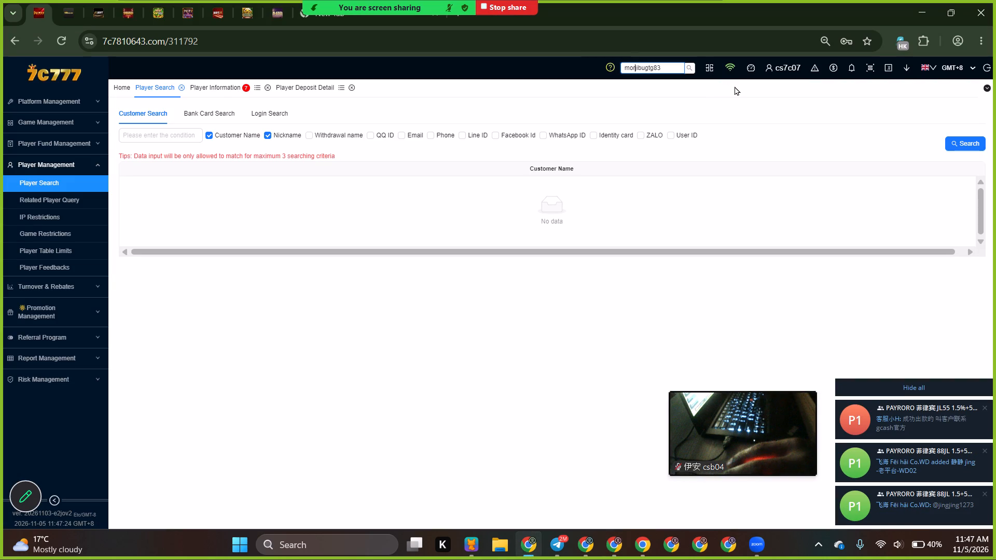
{"action": "key", "text": "BackSpace"}
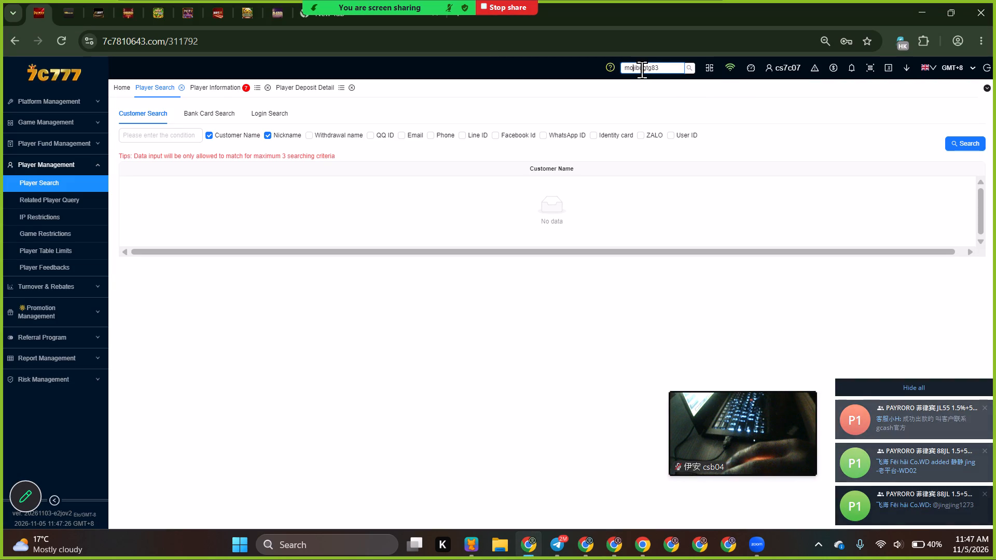
{"action": "left_click", "coordinate": [648, 67]}
{"action": "key", "text": "Left"}
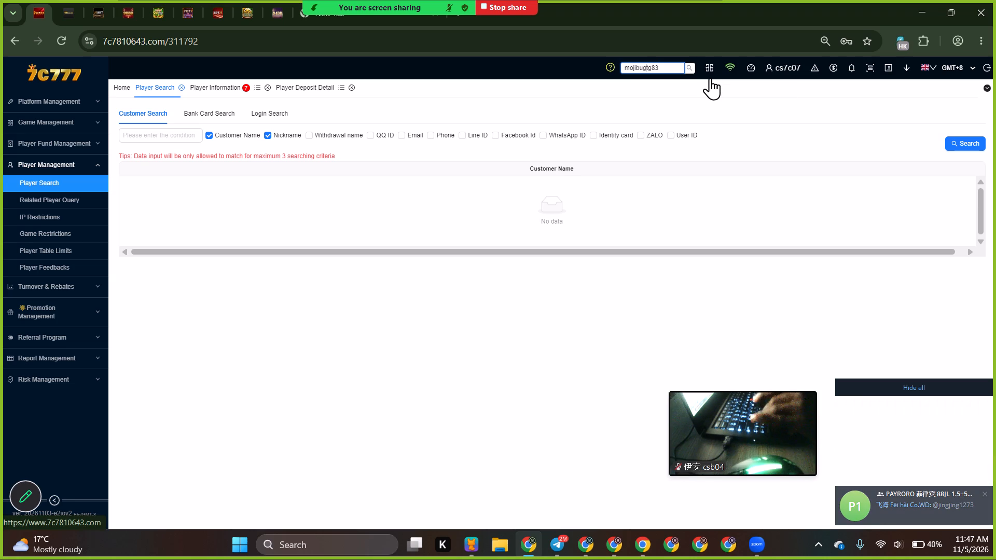
{"action": "key", "text": "BackSpace"}
{"action": "key", "text": "c"}
{"action": "key", "text": "Return"}
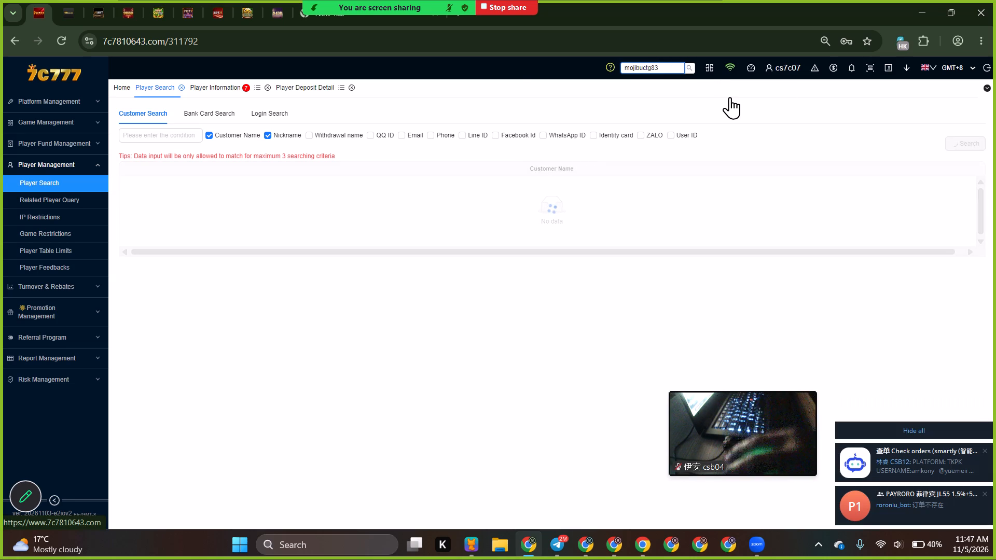
{"action": "left_click", "coordinate": [935, 6]}
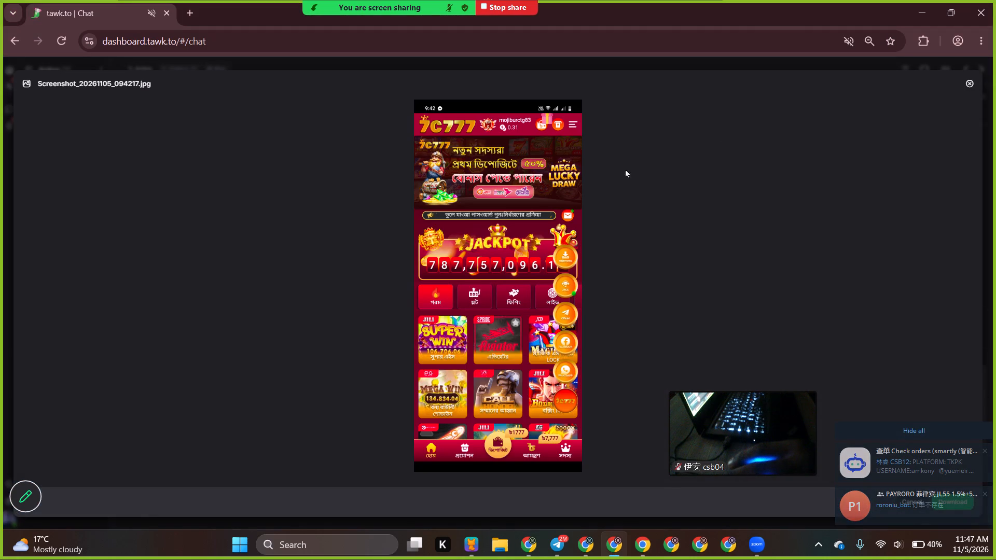
{"action": "left_click", "coordinate": [520, 547]}
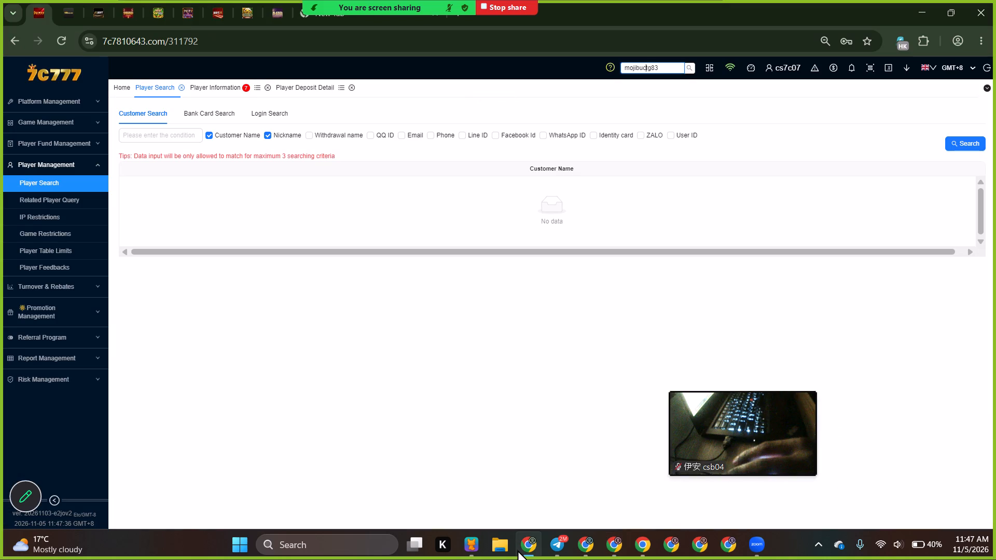
{"action": "key", "text": "Left"}
{"action": "key", "text": "r"}
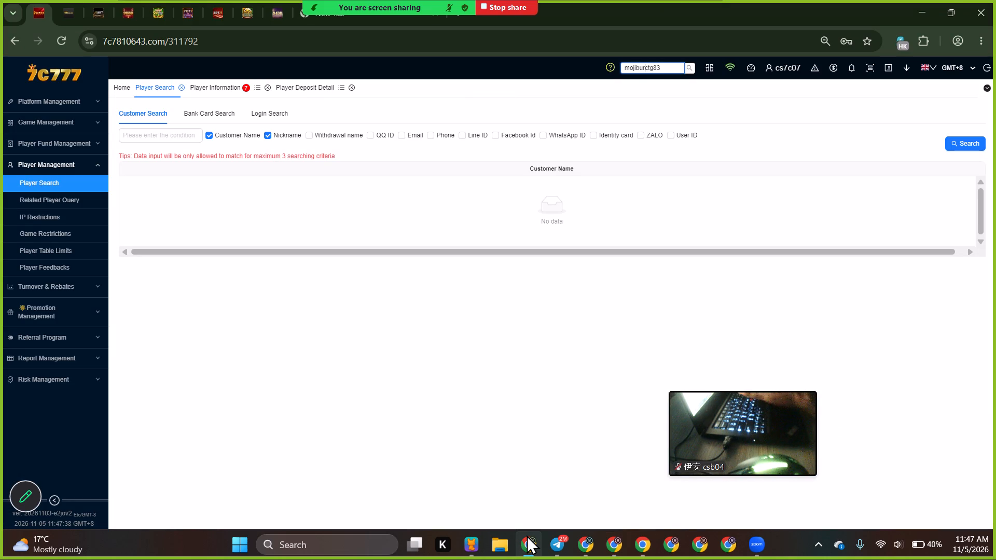
{"action": "key", "text": "Return"}
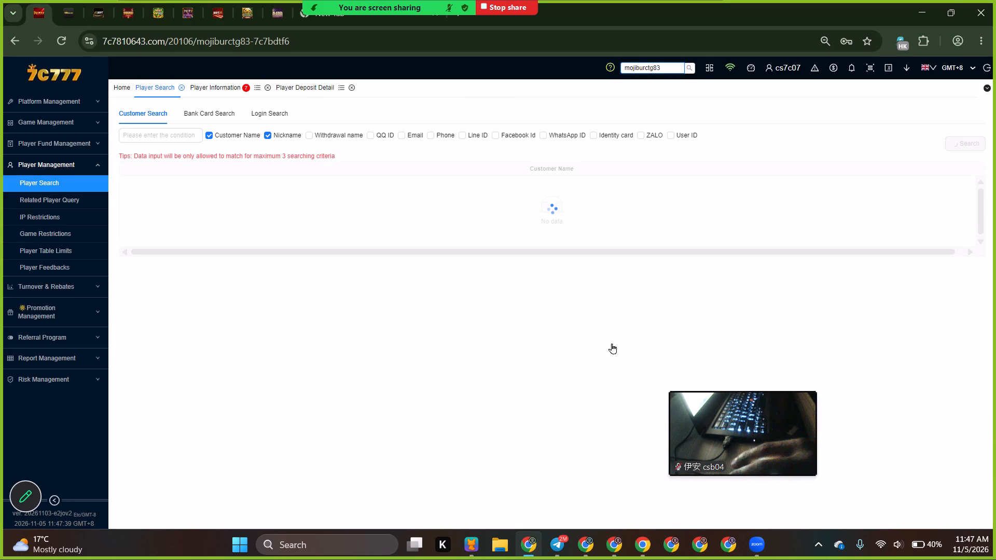
{"action": "left_click", "coordinate": [923, 8]}
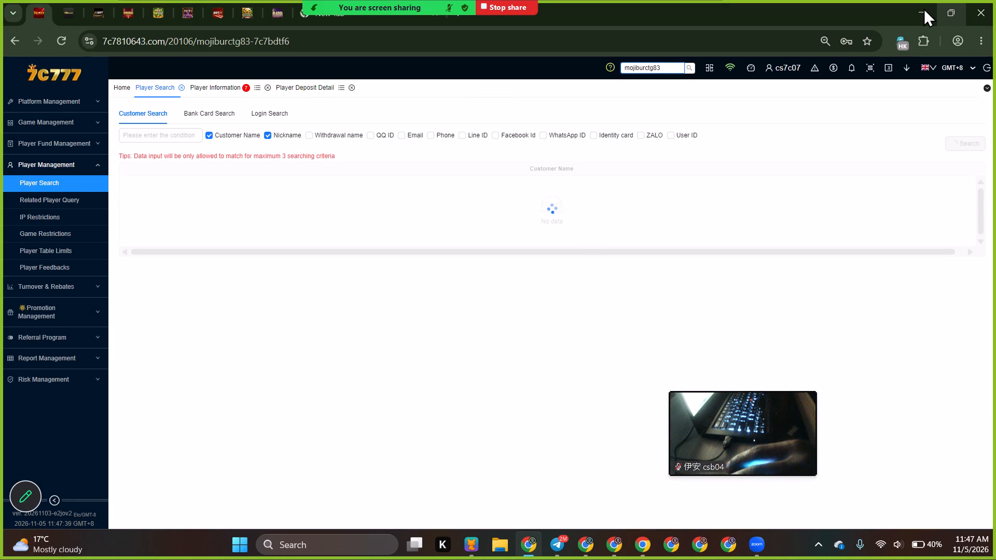
{"action": "left_click", "coordinate": [967, 83]}
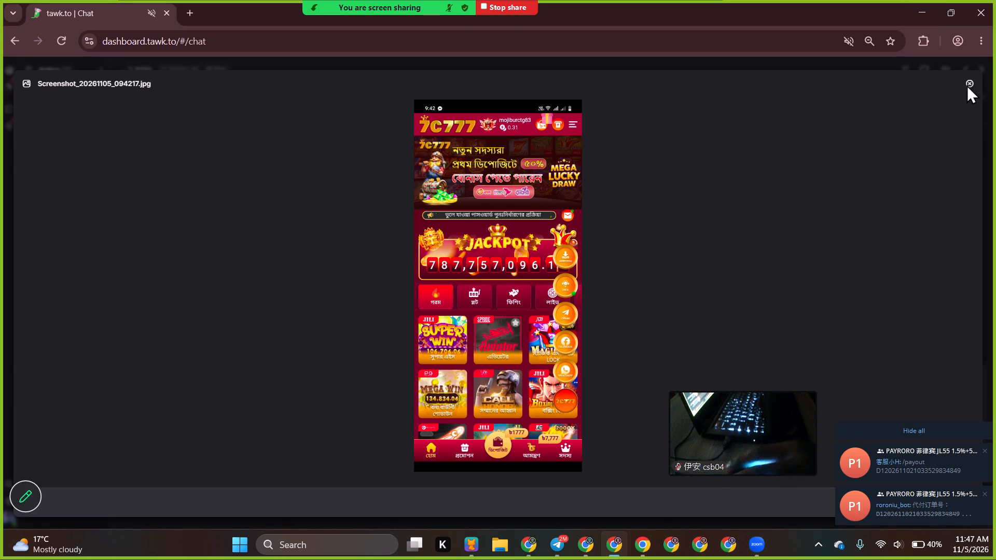
{"action": "left_click", "coordinate": [179, 137]}
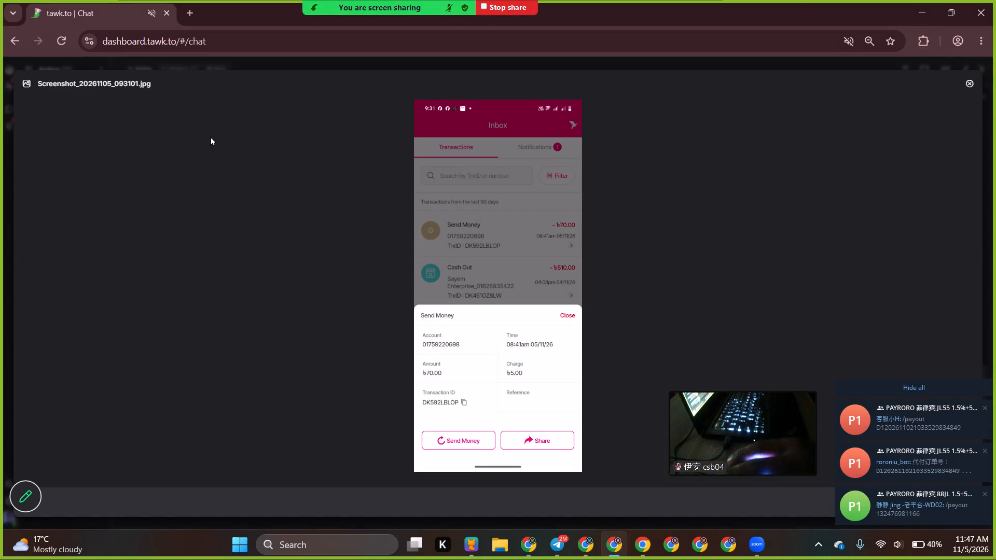
{"action": "left_click", "coordinate": [967, 80]}
{"action": "left_click", "coordinate": [47, 142]}
{"action": "left_click", "coordinate": [599, 411]}
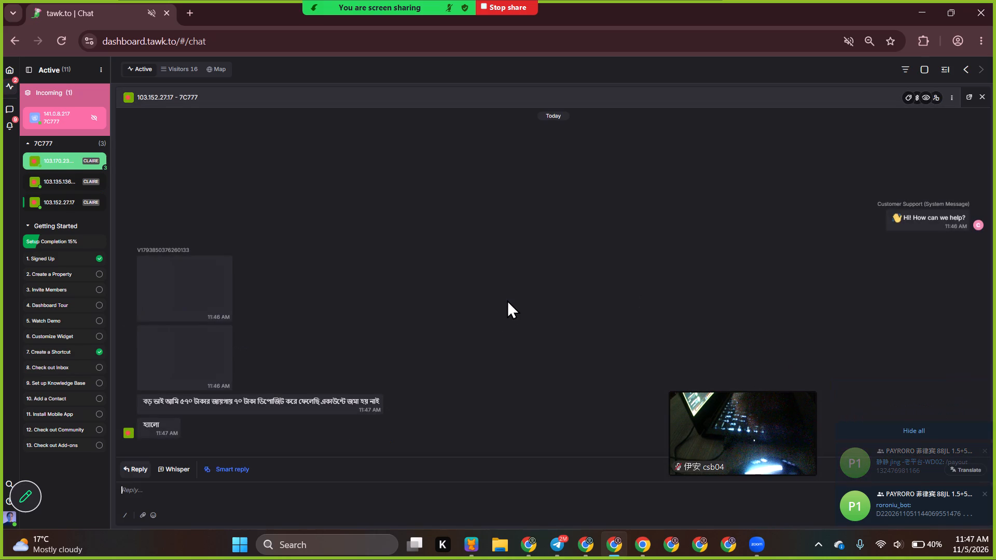
{"action": "type", "text": "/he"}
{"action": "key", "text": "Return"}
{"action": "key", "text": "Return"}
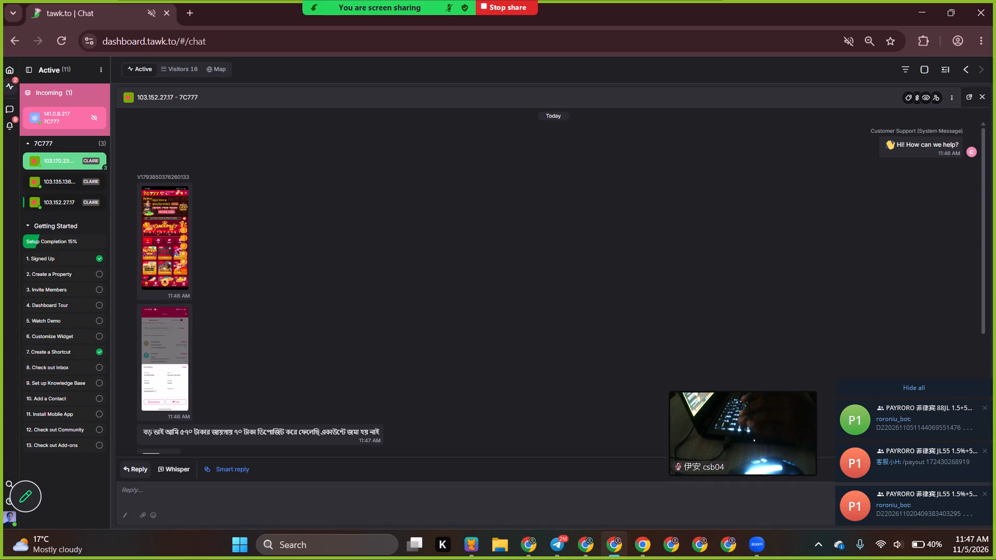
{"action": "type", "text": "/wai"}
{"action": "key", "text": "Return"}
{"action": "key", "text": "Return"}
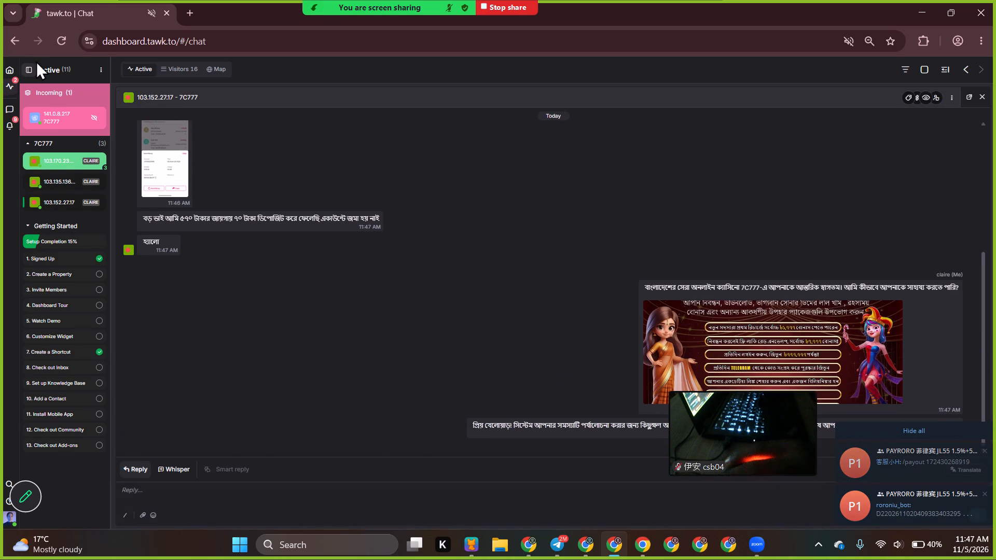
{"action": "scroll", "coordinate": [190, 188], "scroll_direction": "up", "scroll_amount": 2}
{"action": "left_click", "coordinate": [162, 160]}
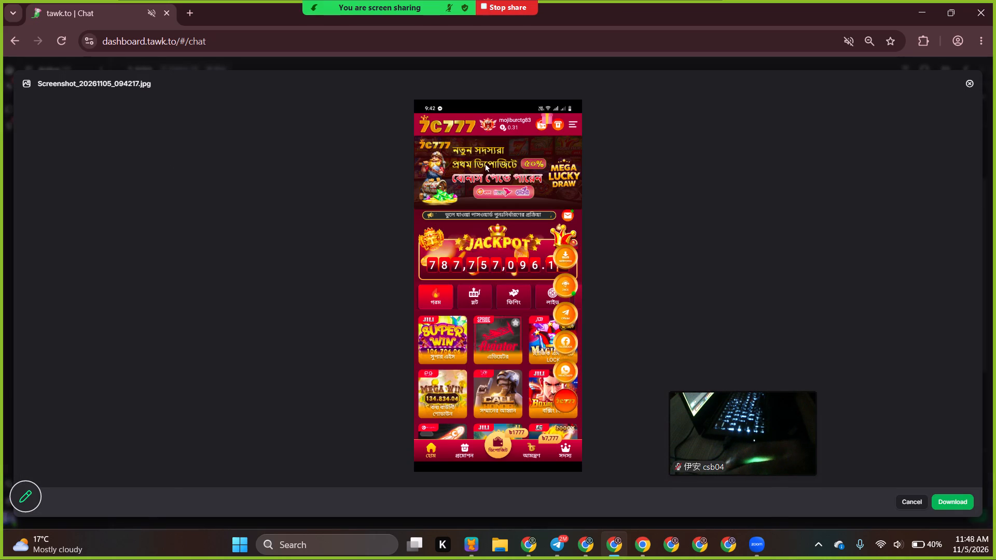
{"action": "left_click", "coordinate": [911, 506]}
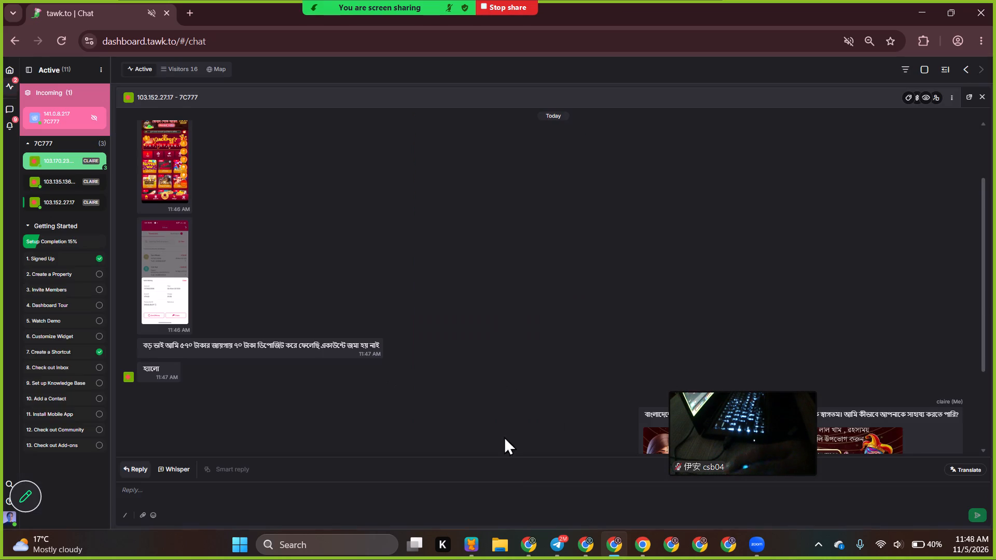
{"action": "left_click", "coordinate": [167, 250]}
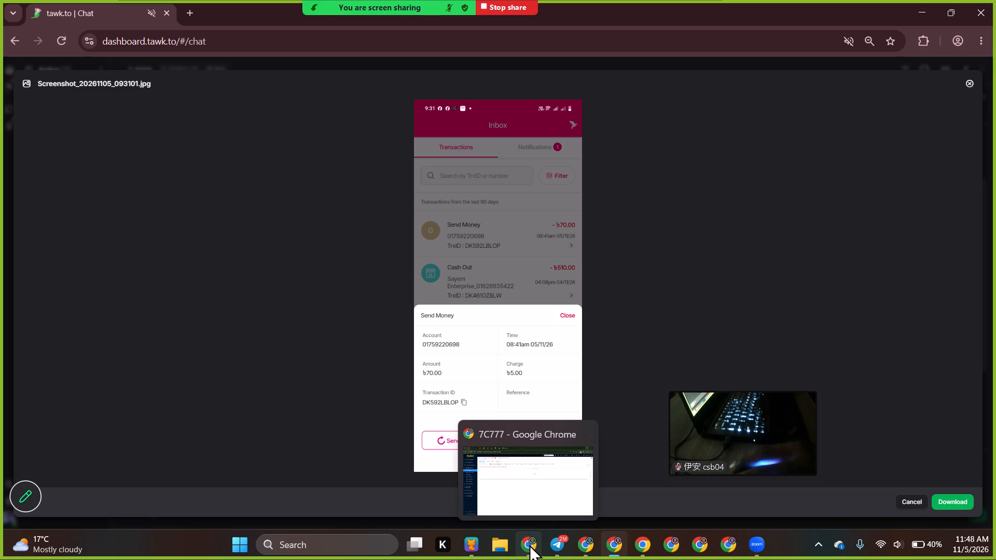
{"action": "left_click", "coordinate": [529, 544]}
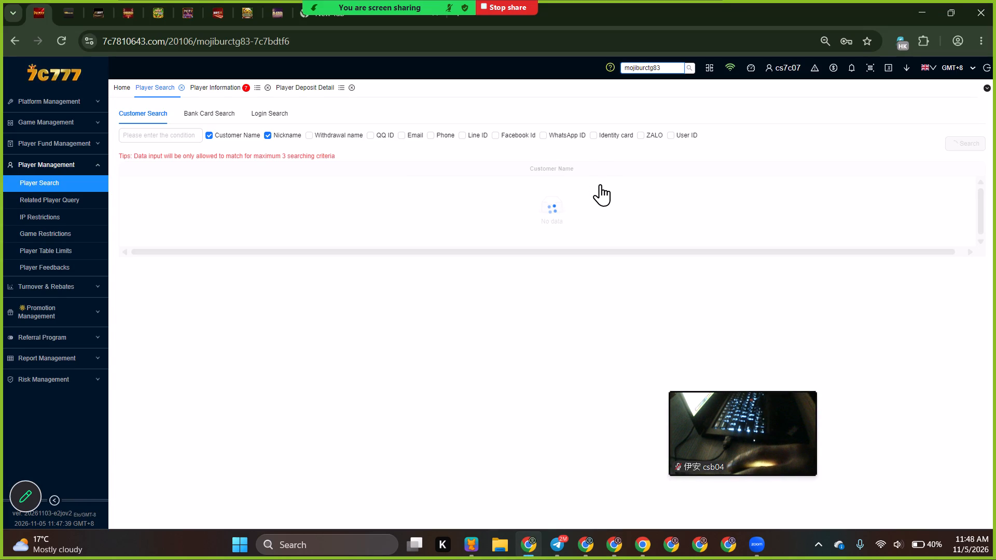
{"action": "left_click", "coordinate": [640, 237]}
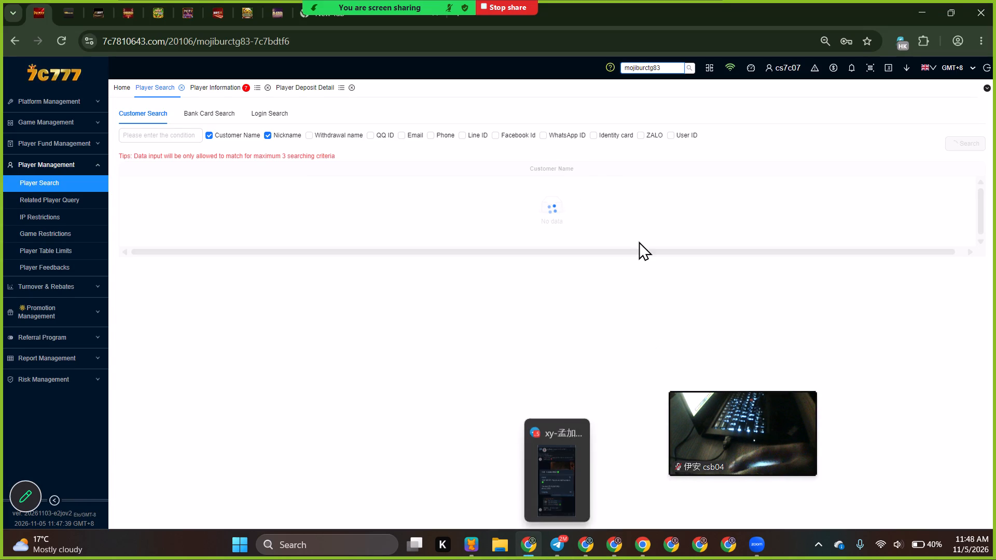
{"action": "left_click", "coordinate": [487, 169]}
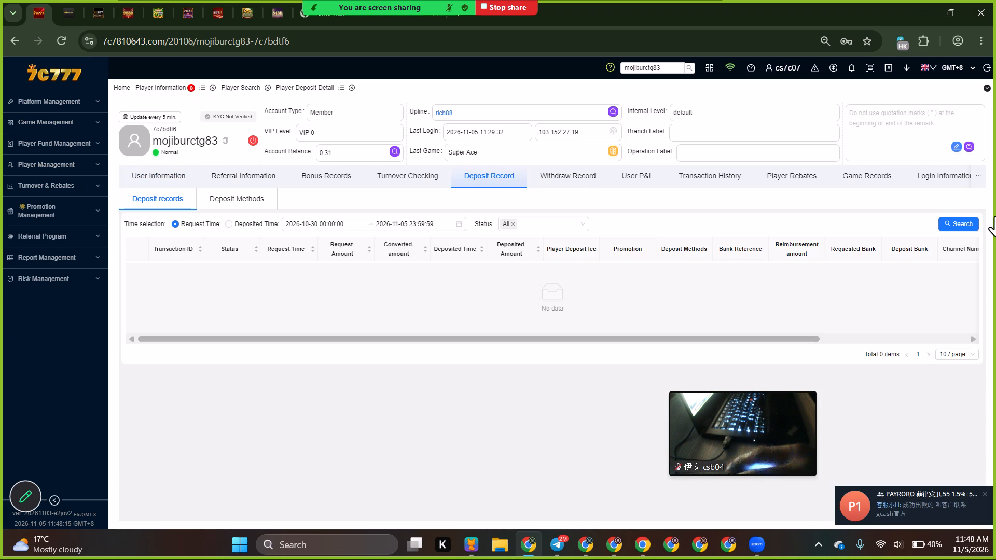
{"action": "left_click", "coordinate": [967, 229]}
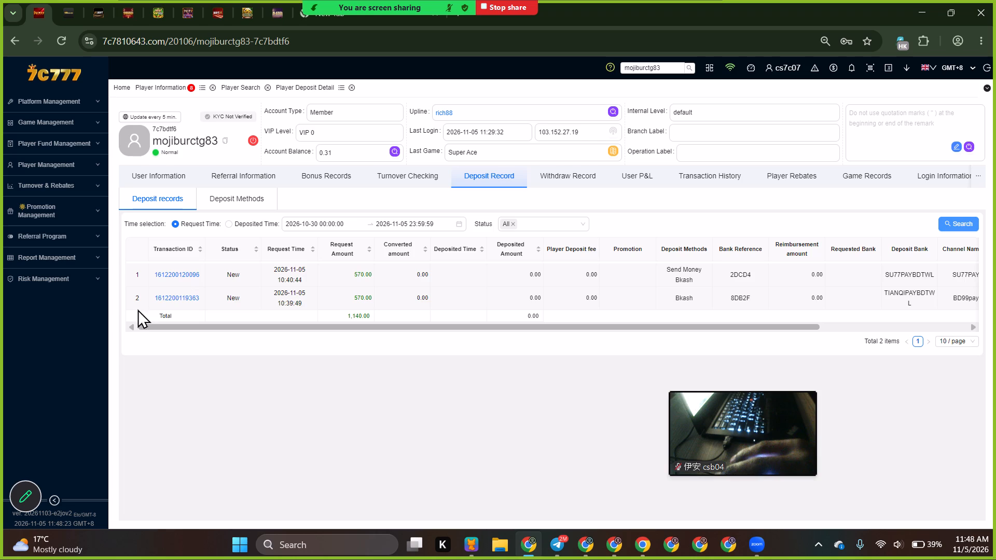
{"action": "left_click_drag", "start_coordinate": [144, 295], "coordinate": [206, 298]}
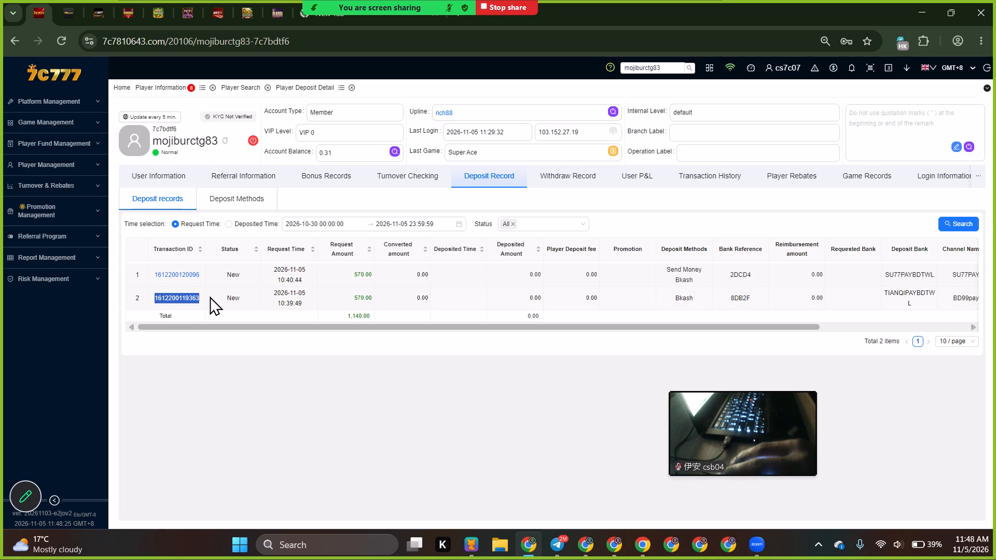